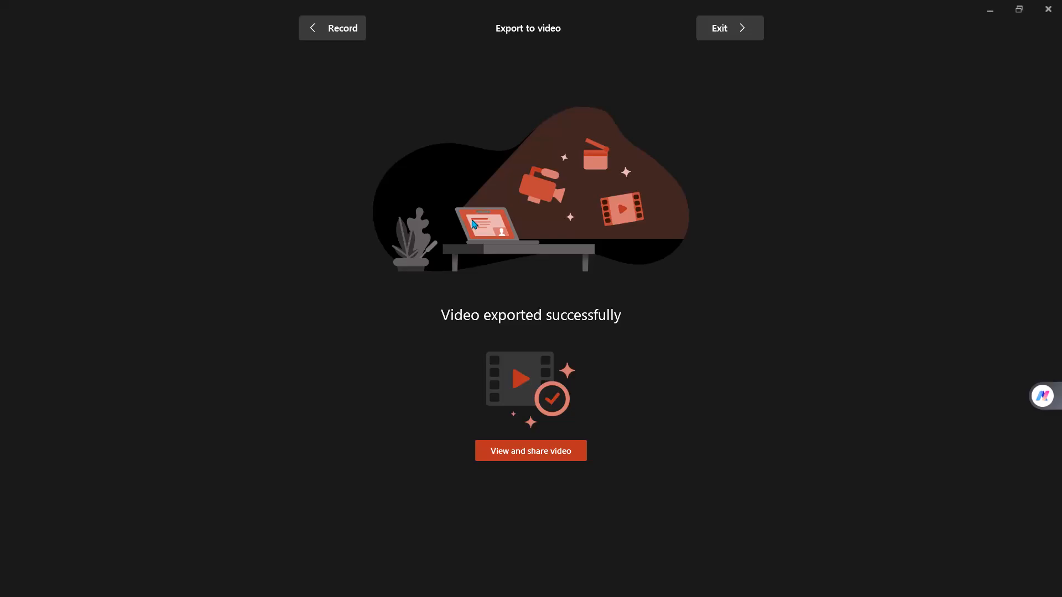
Exit the video export screen of the finished presentation.
{"action": "left_click", "coordinate": [713, 21]}
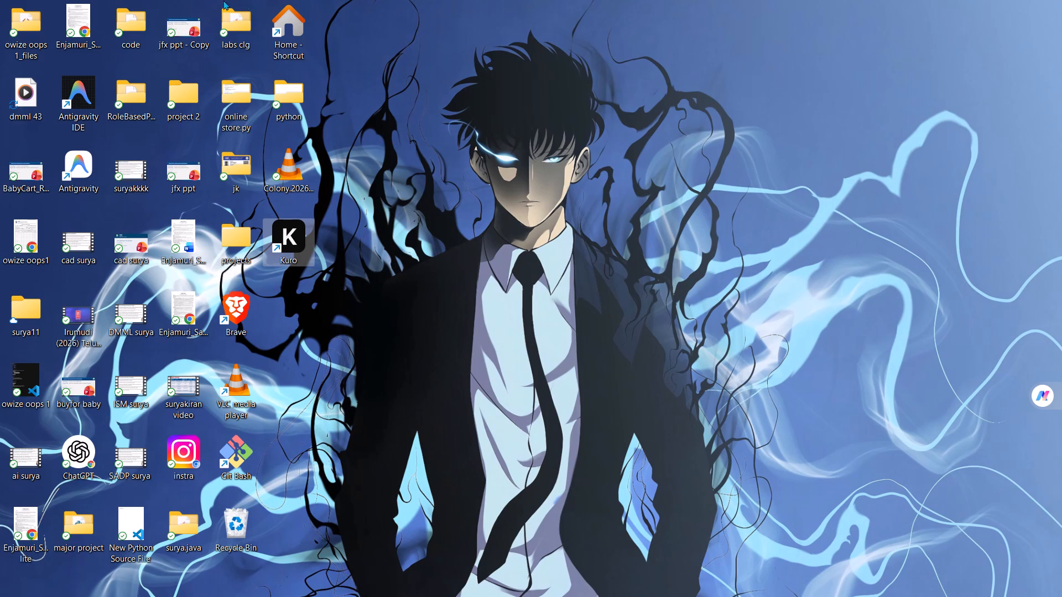
Play the dmml 43 video from the desktop, checking its opening and a passage about three minutes in, and close the player.
{"action": "double_click", "coordinate": [18, 100]}
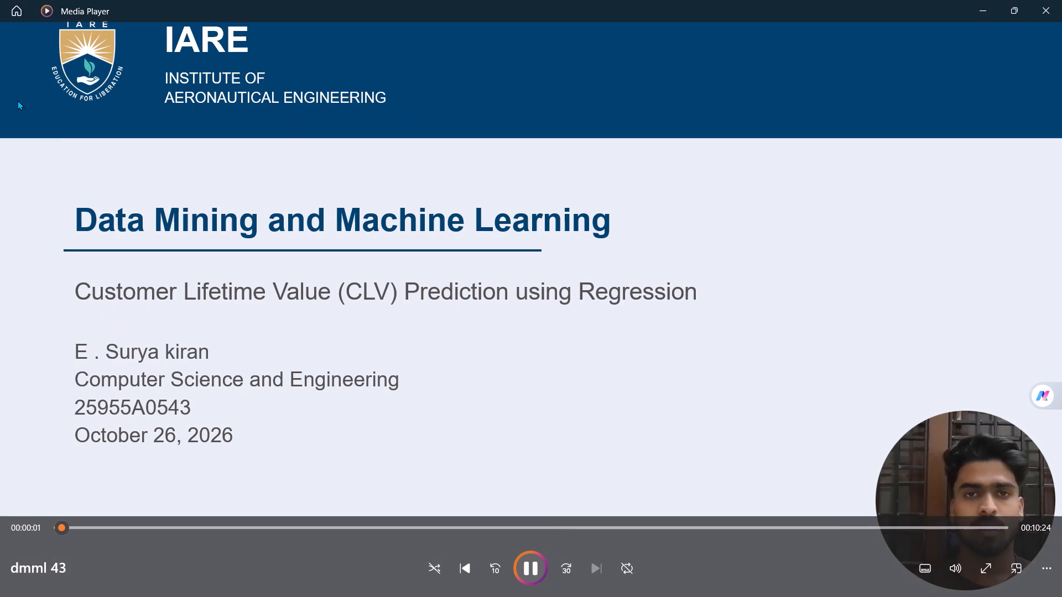
{"action": "left_click", "coordinate": [285, 304]}
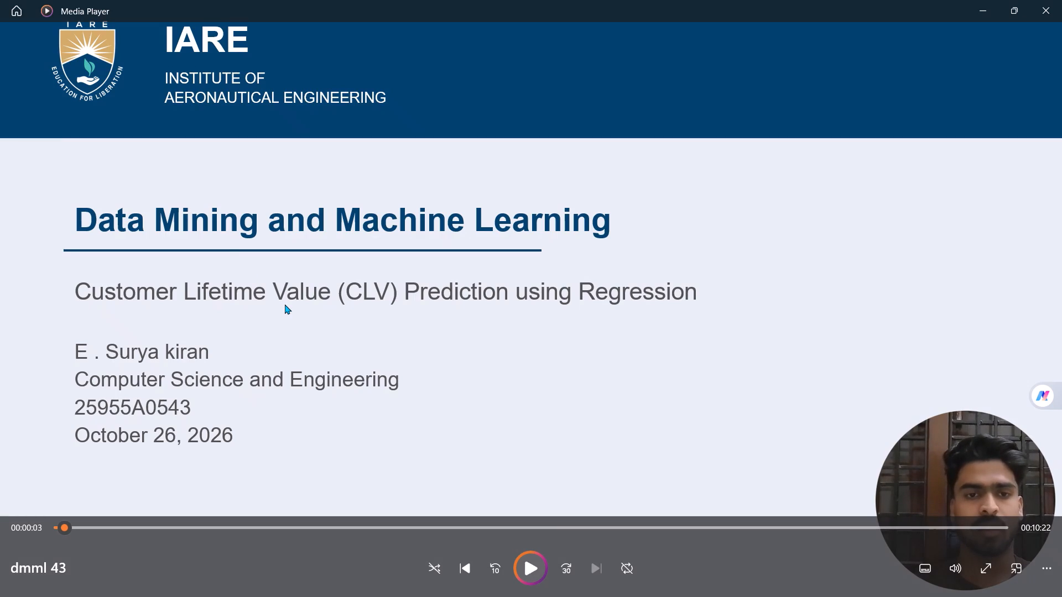
{"action": "left_click", "coordinate": [285, 304]}
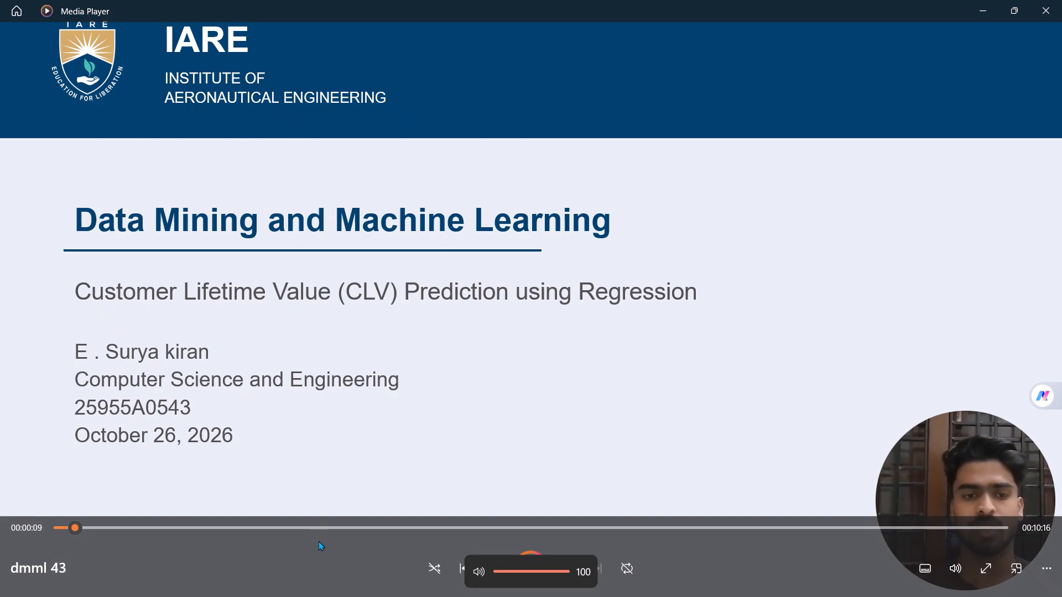
{"action": "left_click", "coordinate": [336, 530]}
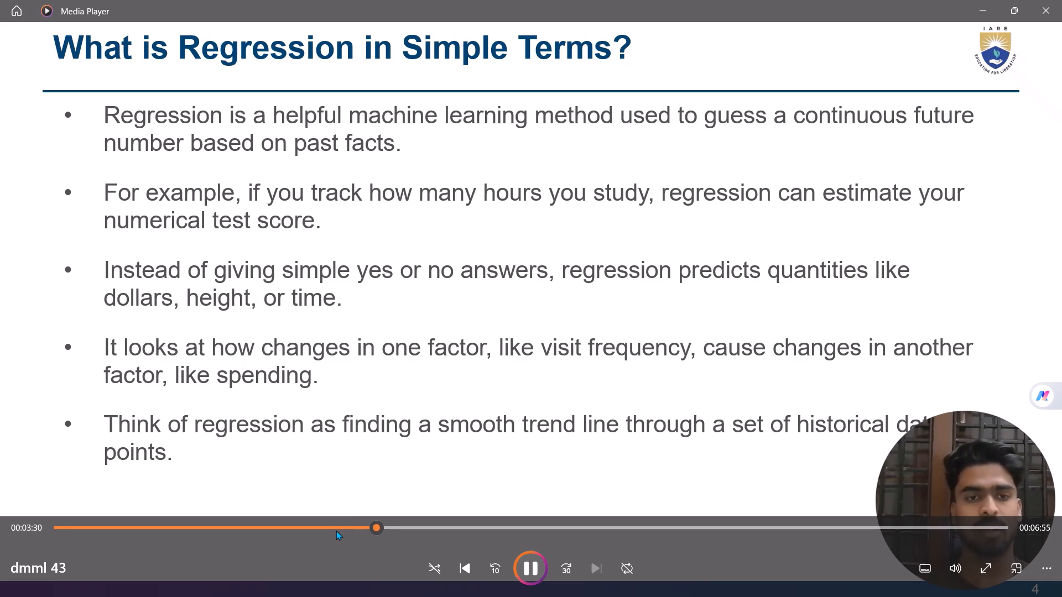
{"action": "left_click", "coordinate": [1059, 0]}
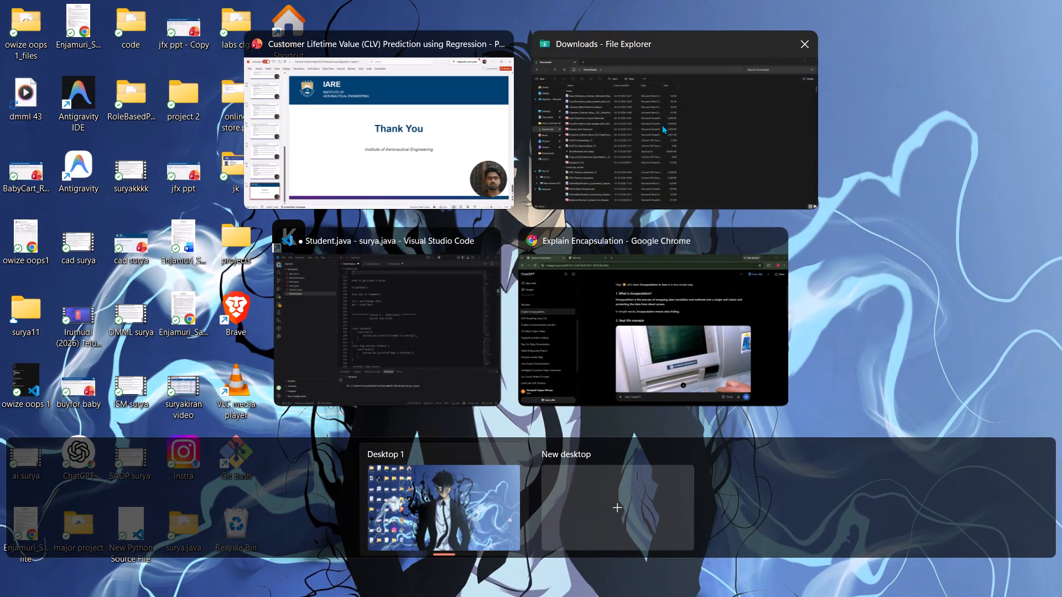
Open the Reverse Shell Detection presentation from the Downloads folder and enable editing.
{"action": "left_click", "coordinate": [631, 101]}
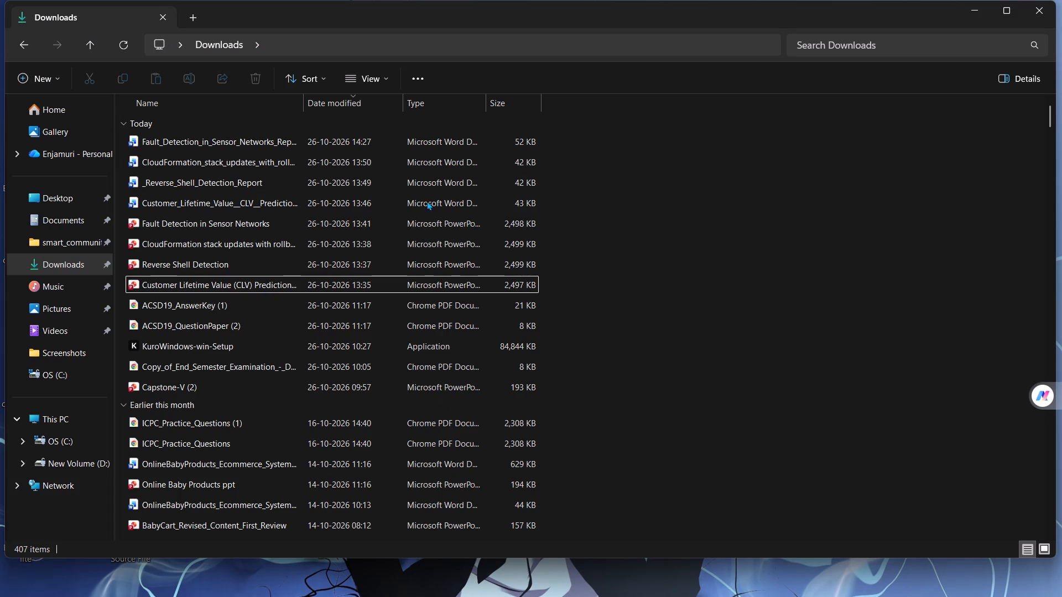
{"action": "double_click", "coordinate": [185, 257]}
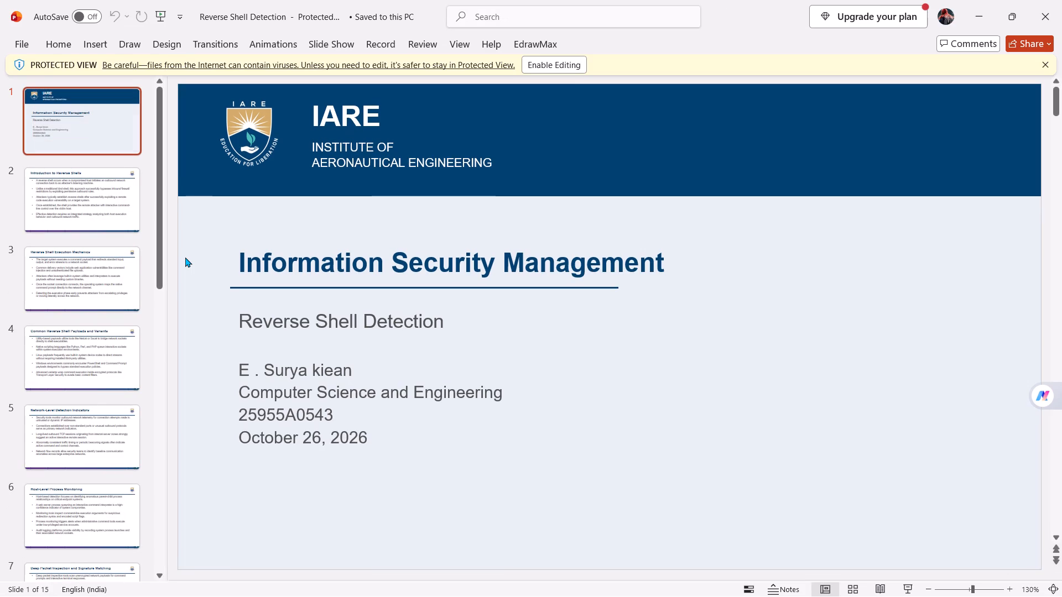
{"action": "left_click", "coordinate": [534, 68]}
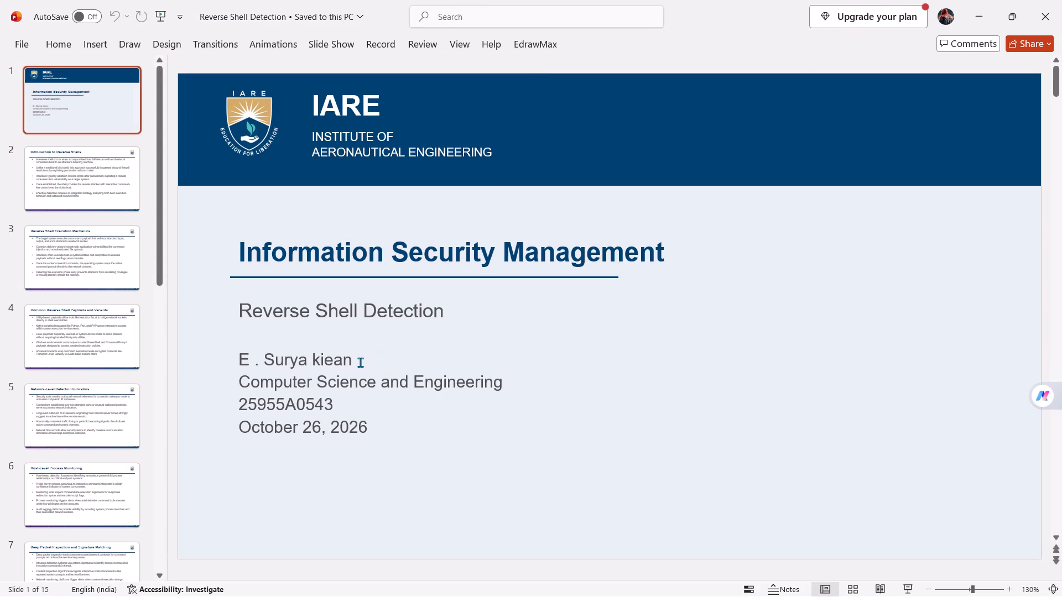
Correct the presenter's name on the title slide by replacing its last three letters with "ran".
{"action": "left_click", "coordinate": [360, 362]}
{"action": "key", "text": "BackSpace"}
{"action": "key", "text": "BackSpace"}
{"action": "key", "text": "BackSpace"}
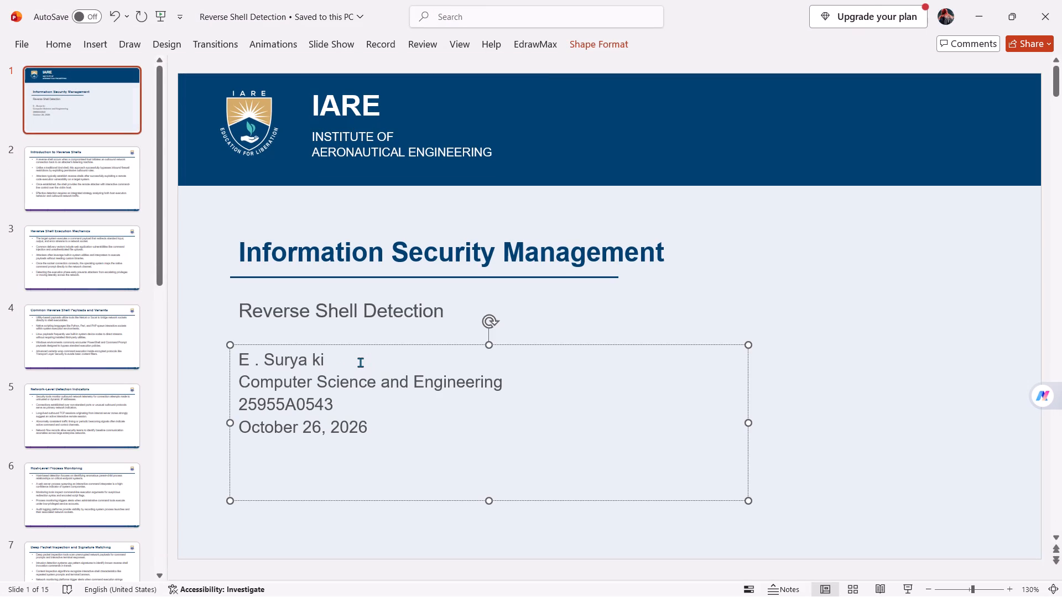
{"action": "type", "text": "ran"}
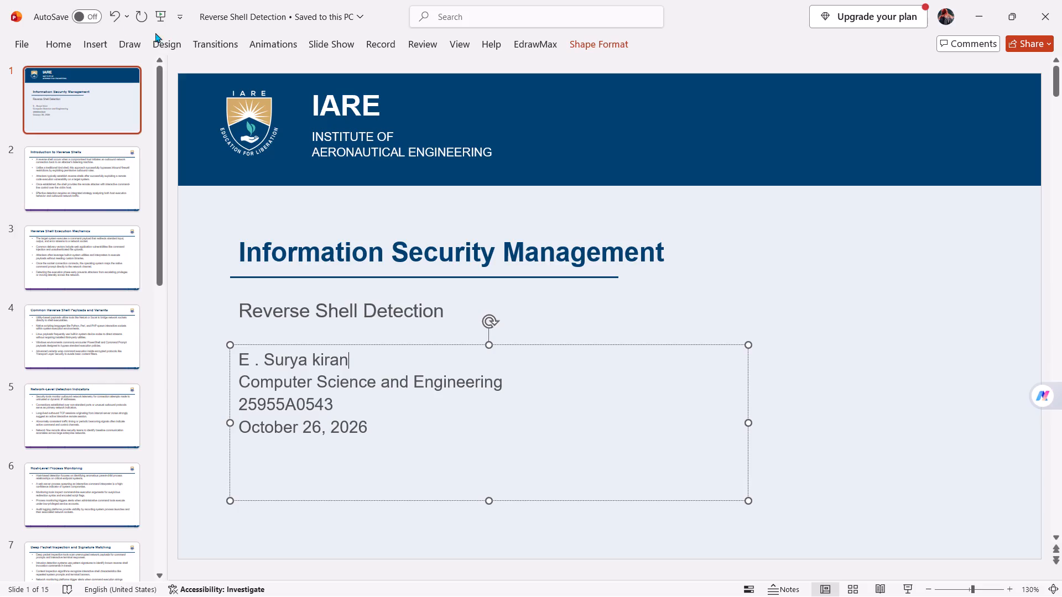
Turn on AutoSave for the presentation by uploading it to OneDrive - Personal.
{"action": "left_click", "coordinate": [83, 14]}
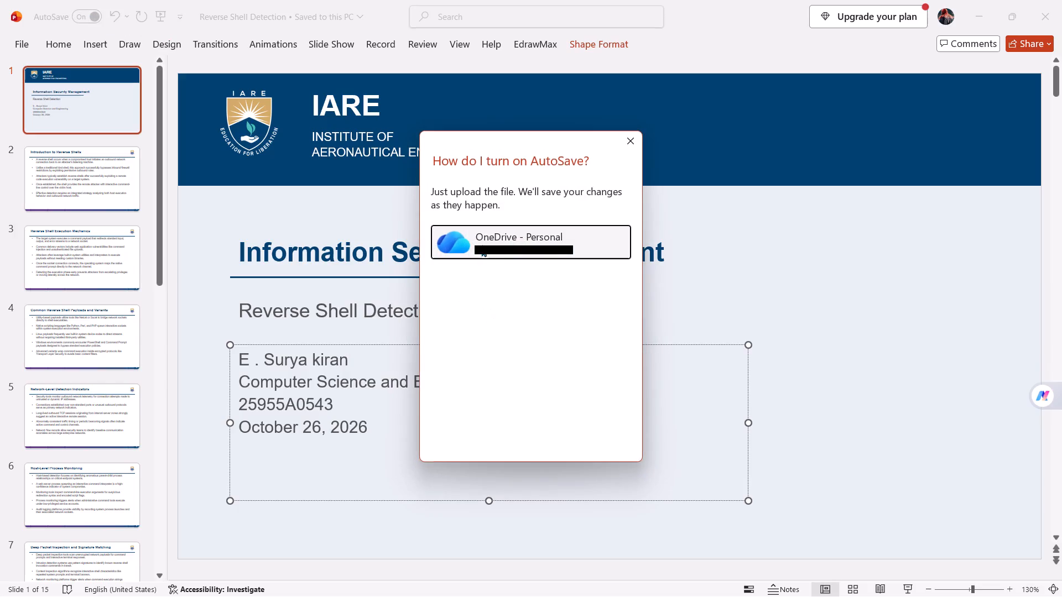
{"action": "left_click", "coordinate": [484, 242]}
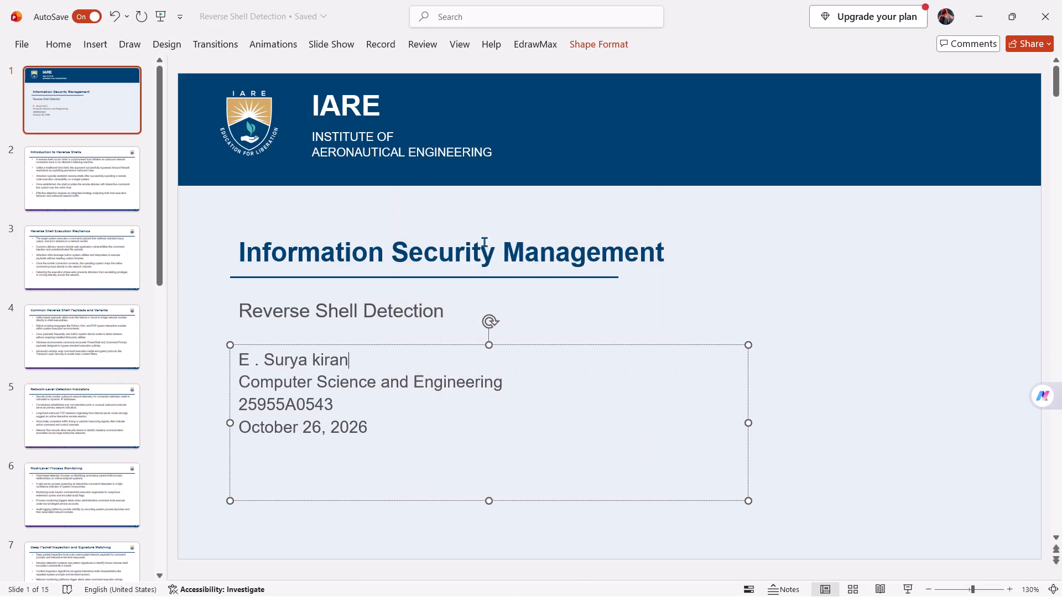
Open the presentation in the slide recording view at slide 1.
{"action": "left_click", "coordinate": [385, 39]}
{"action": "left_click", "coordinate": [110, 61]}
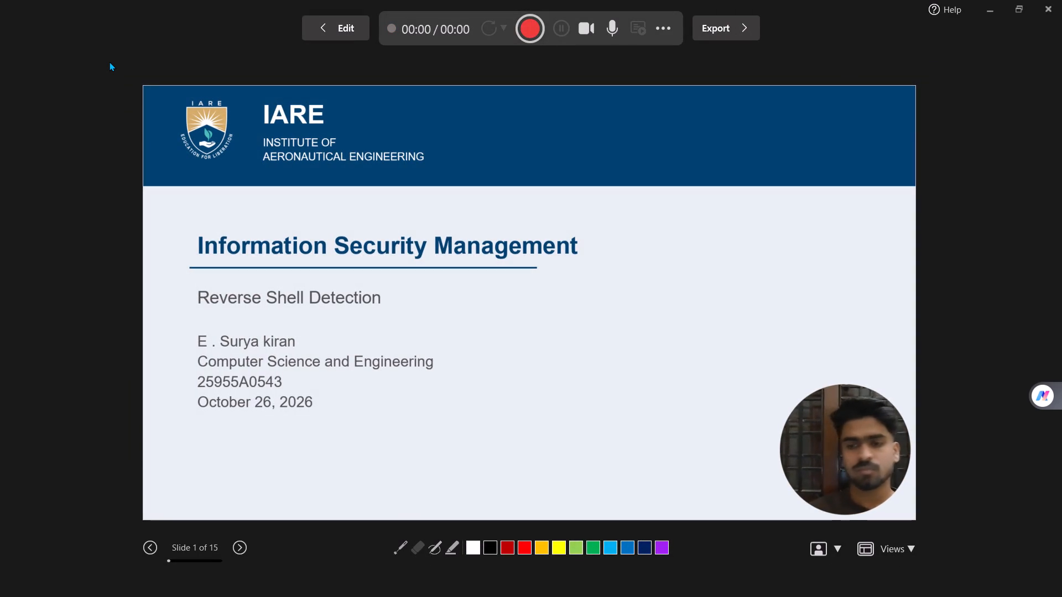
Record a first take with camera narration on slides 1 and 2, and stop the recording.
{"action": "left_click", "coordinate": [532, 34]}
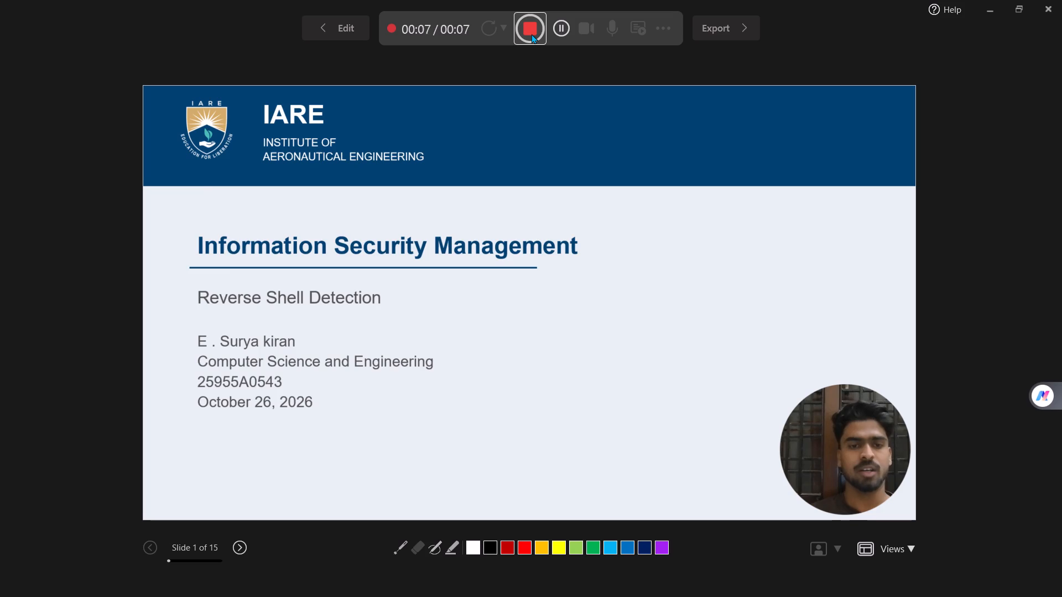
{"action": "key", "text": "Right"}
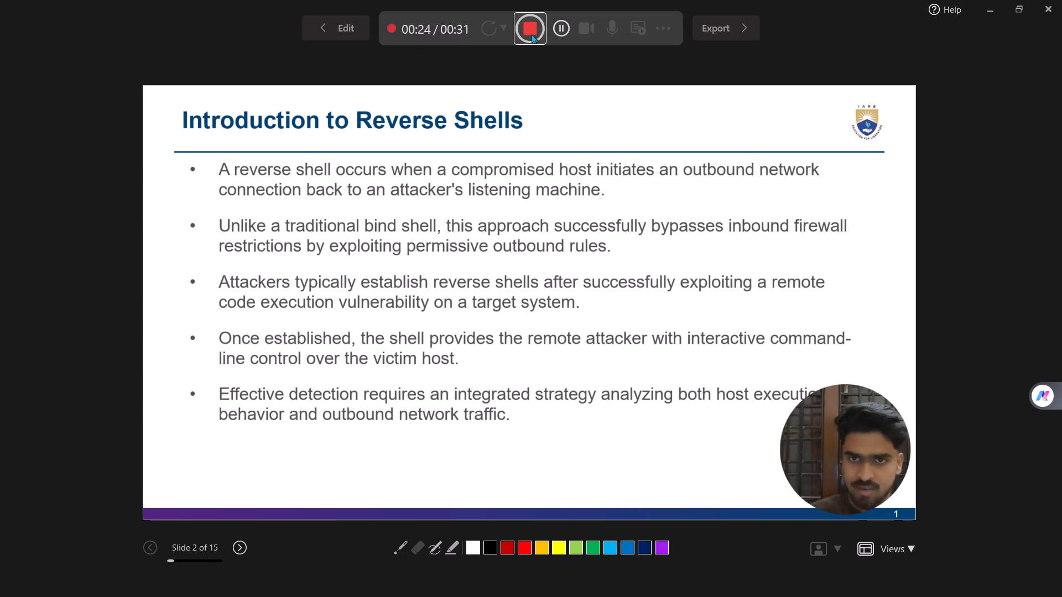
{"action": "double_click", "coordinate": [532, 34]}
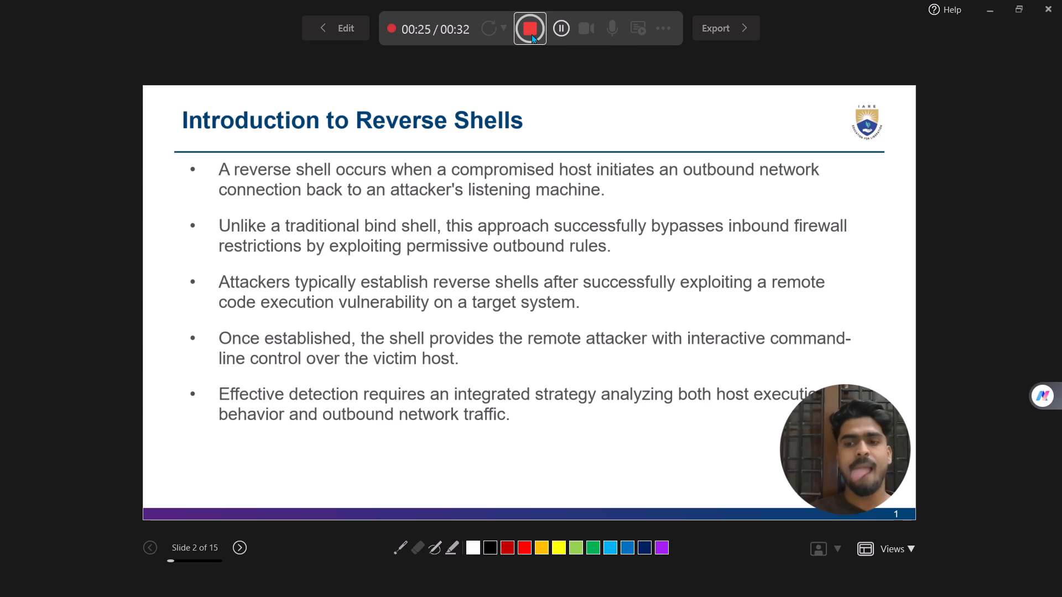
Retake the recording on all slides, narrating the title slide and advancing to slide 2, Introduction to Reverse Shells.
{"action": "left_click", "coordinate": [503, 27]}
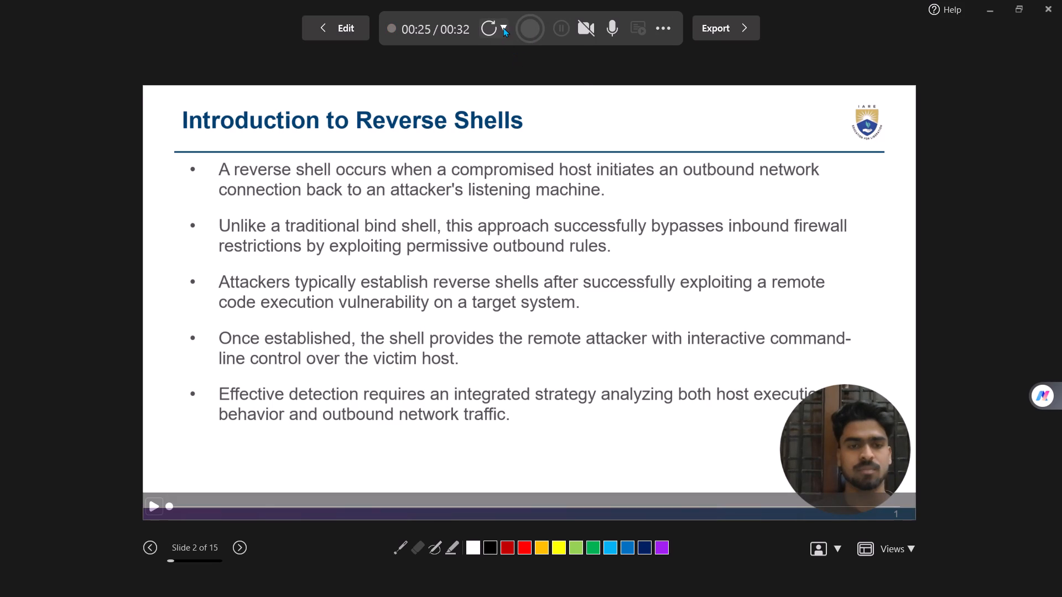
{"action": "left_click", "coordinate": [514, 92]}
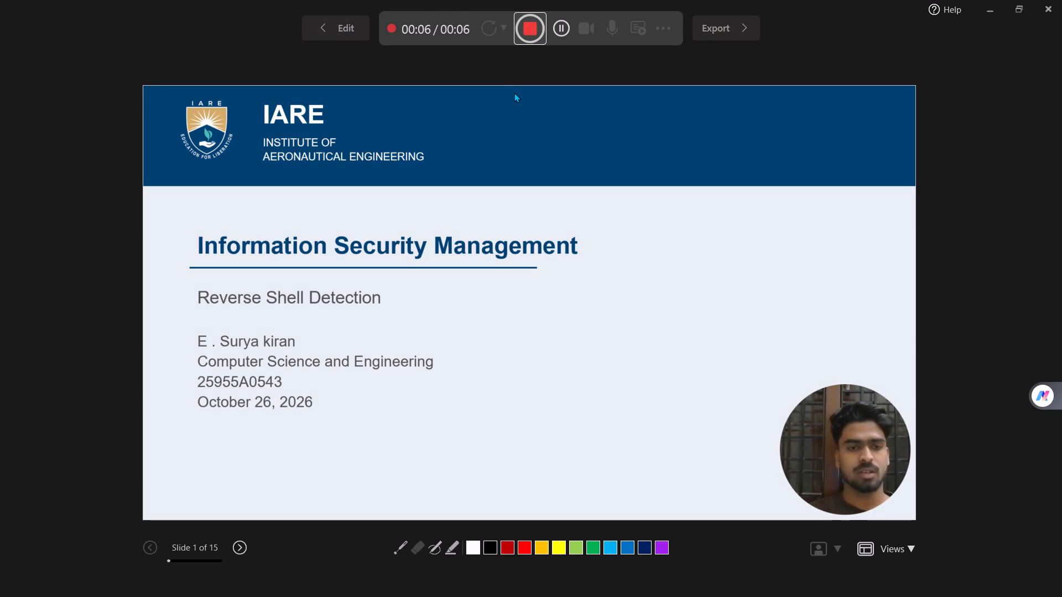
{"action": "key", "text": "Right"}
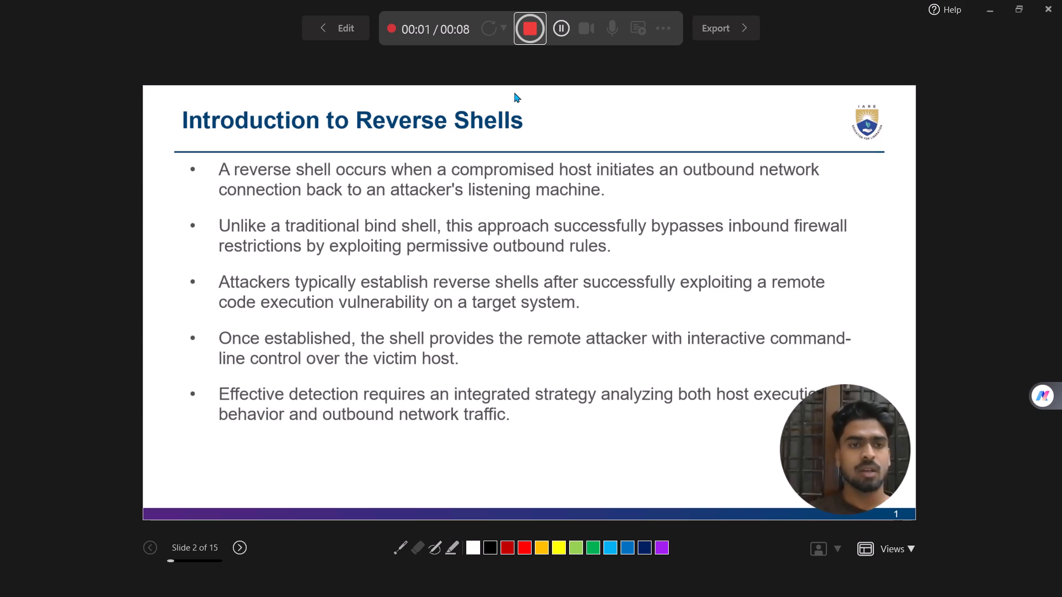
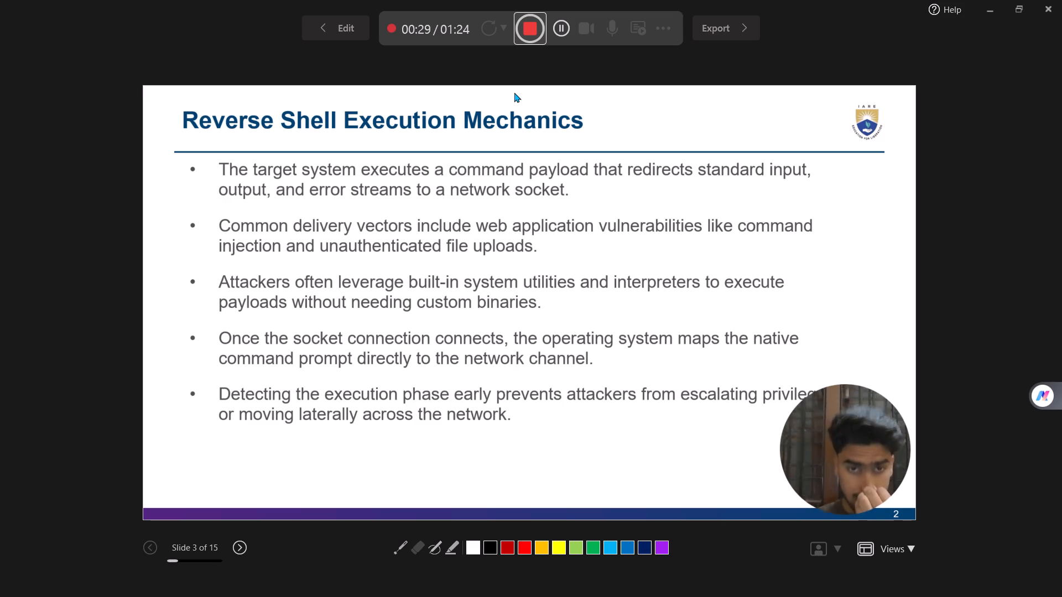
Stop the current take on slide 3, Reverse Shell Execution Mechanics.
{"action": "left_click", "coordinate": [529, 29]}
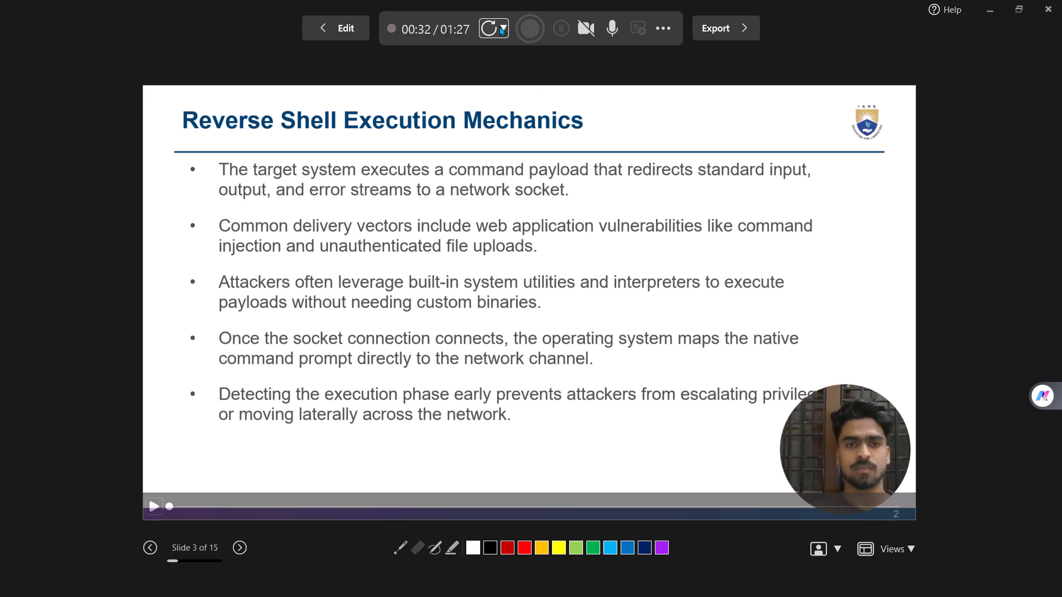
Retake the recording on all slides with camera narration, presenting the title slide and advancing to slide 2, Introduction to Reverse Shells.
{"action": "left_click", "coordinate": [499, 26]}
{"action": "left_click", "coordinate": [517, 85]}
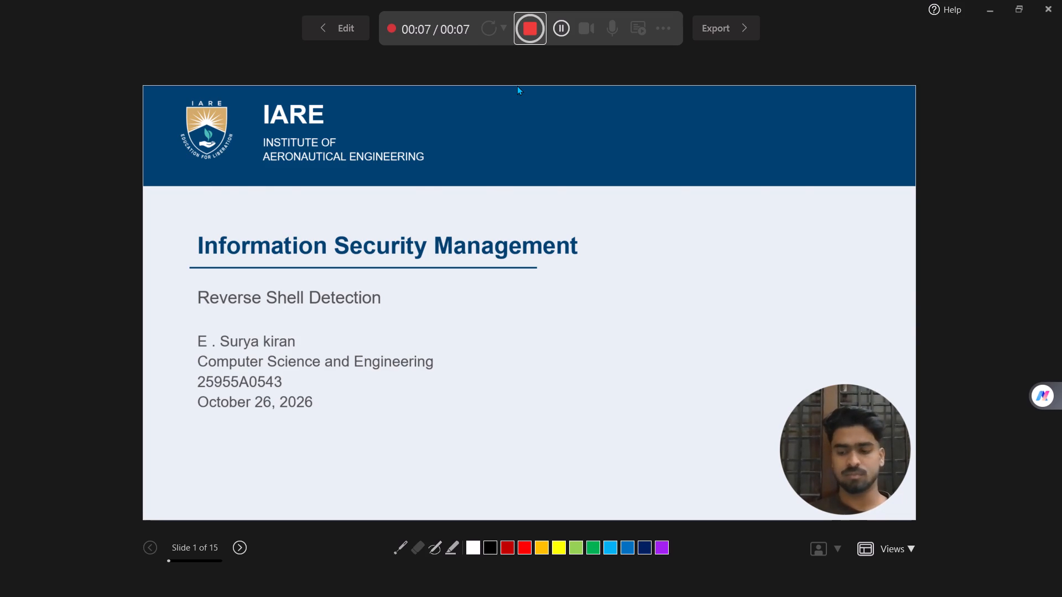
{"action": "key", "text": "Right"}
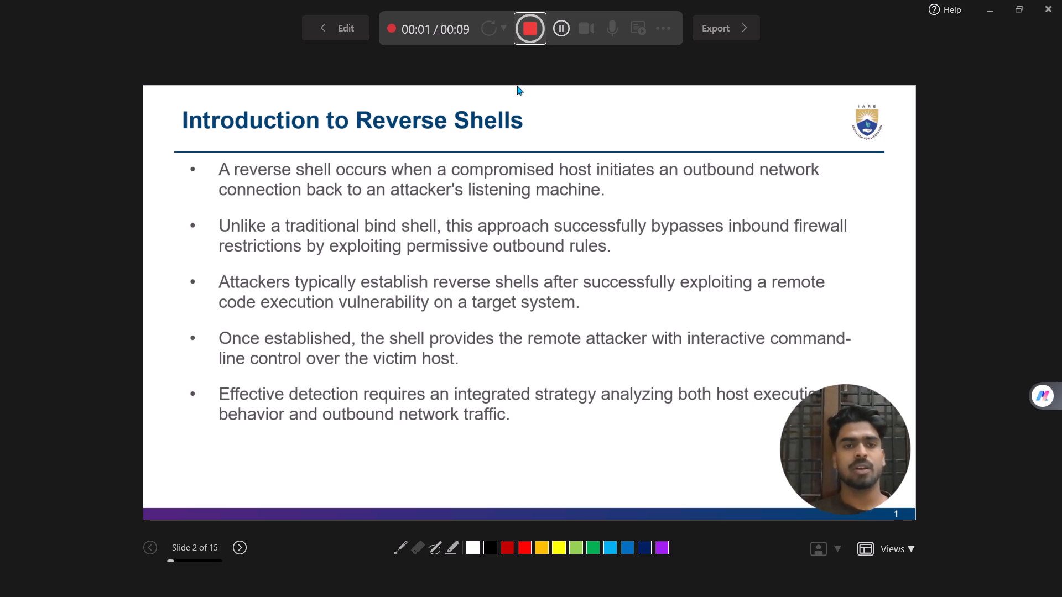
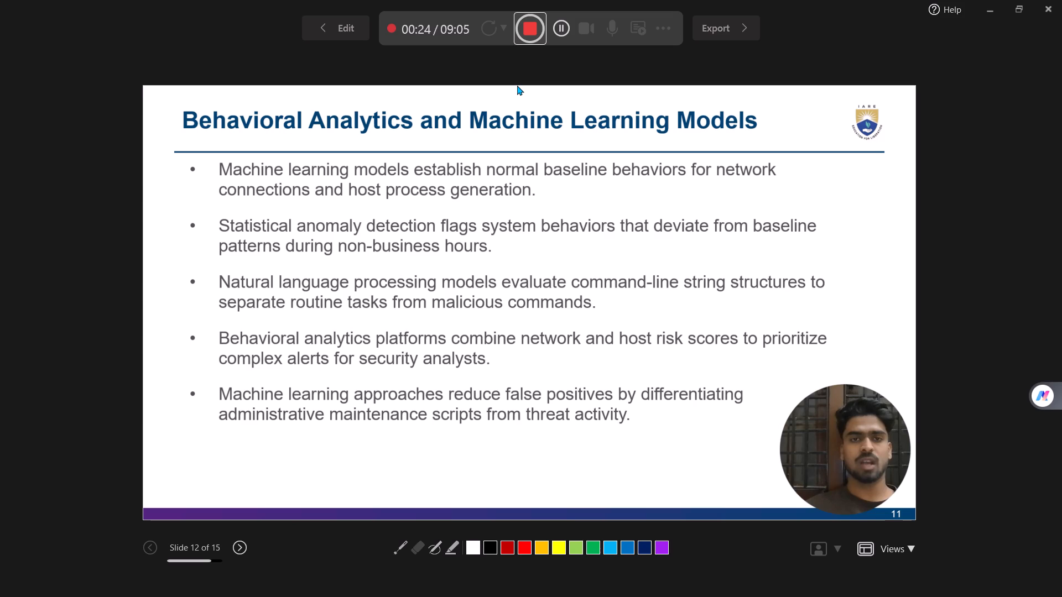
Finish narrating the Behavioral Analytics and Machine Learning Models slide and advance the recording to slide 13, Egress Filtering and System Hardening.
{"action": "key", "text": "Right"}
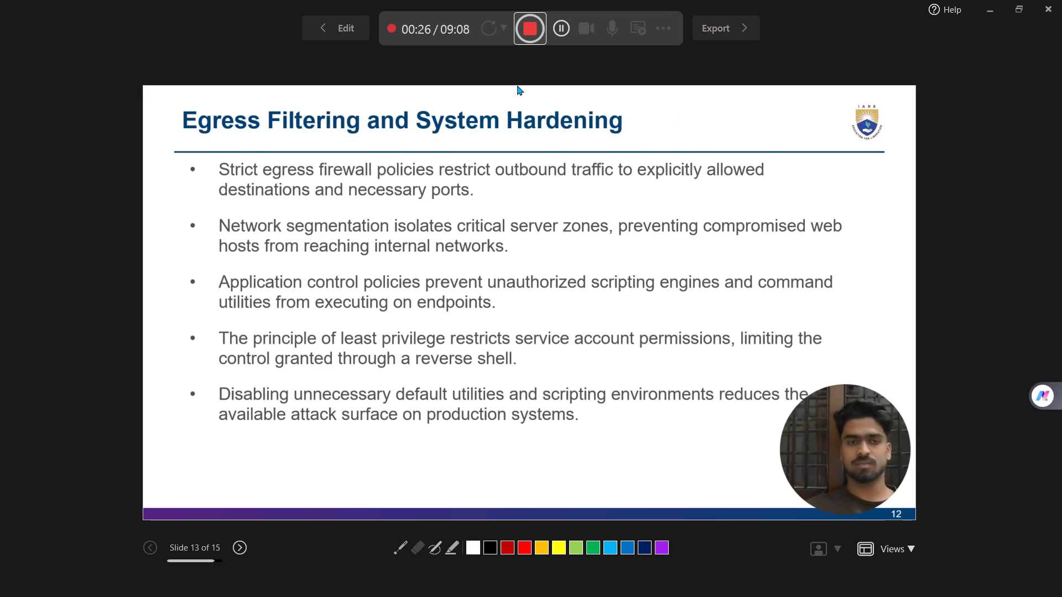
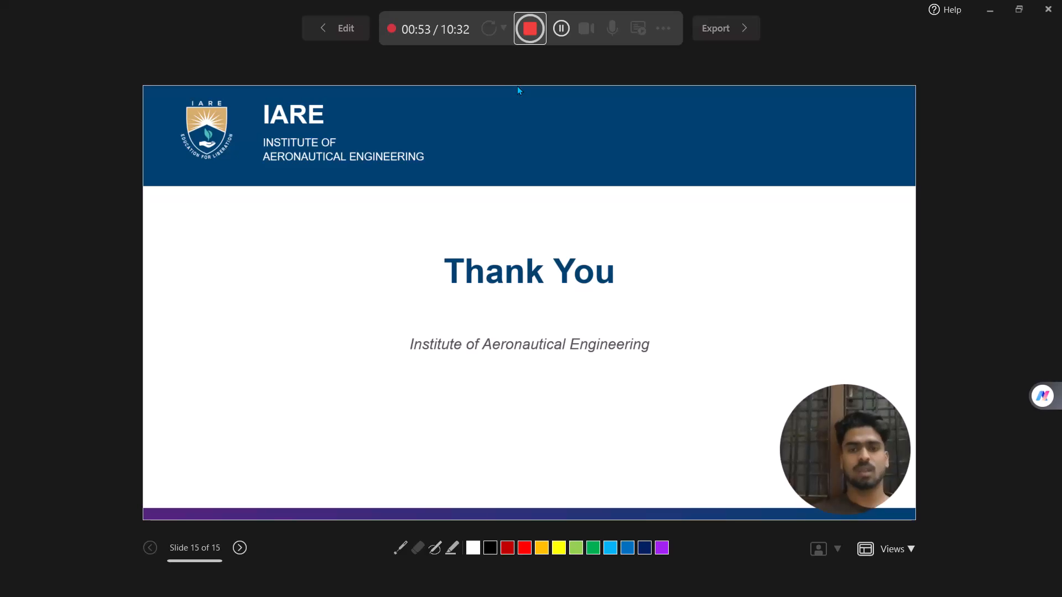
Stop the slide show recording on the closing Thank You slide.
{"action": "left_click", "coordinate": [531, 30]}
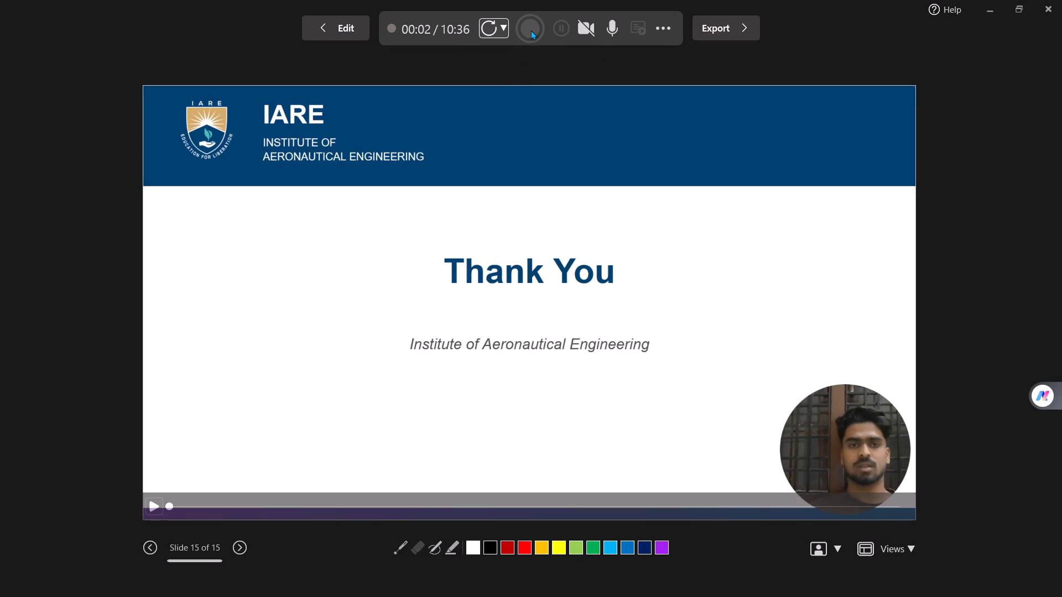
Open the customized video export and start creating a Full HD (1080p) video with the recorded timings and narrations.
{"action": "left_click", "coordinate": [724, 28]}
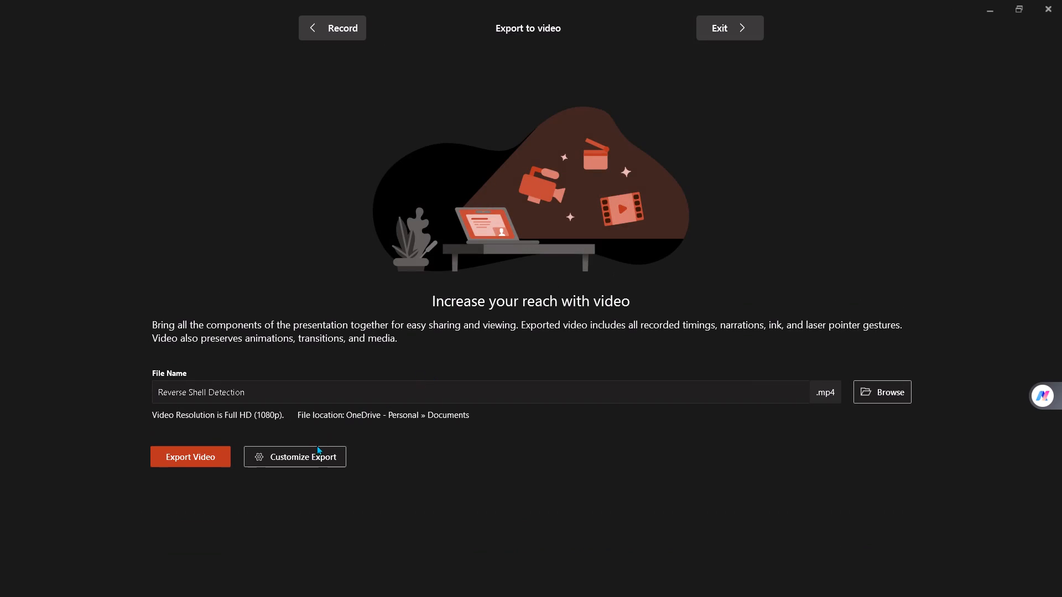
{"action": "left_click", "coordinate": [298, 455]}
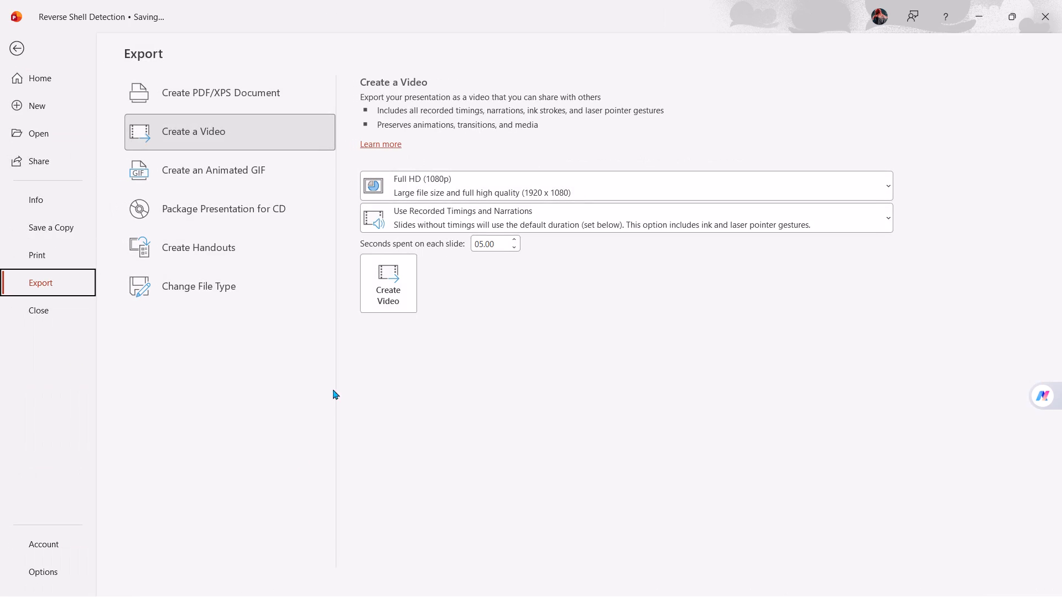
{"action": "left_click", "coordinate": [403, 270]}
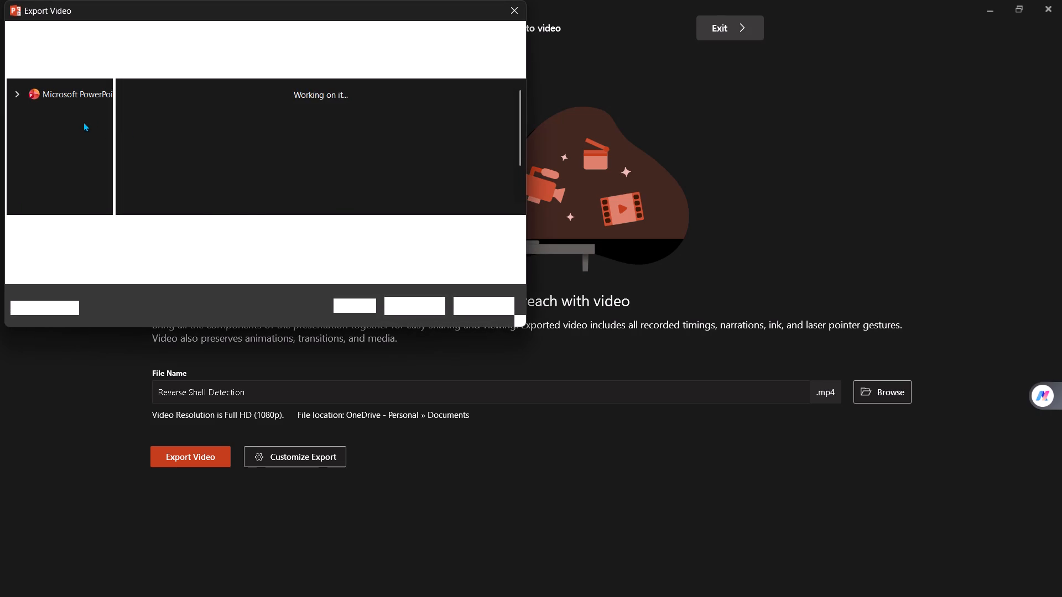
Export the video to the Desktop folder under the file name "ism 43", keeping the MPEG-4 format.
{"action": "left_click", "coordinate": [58, 138]}
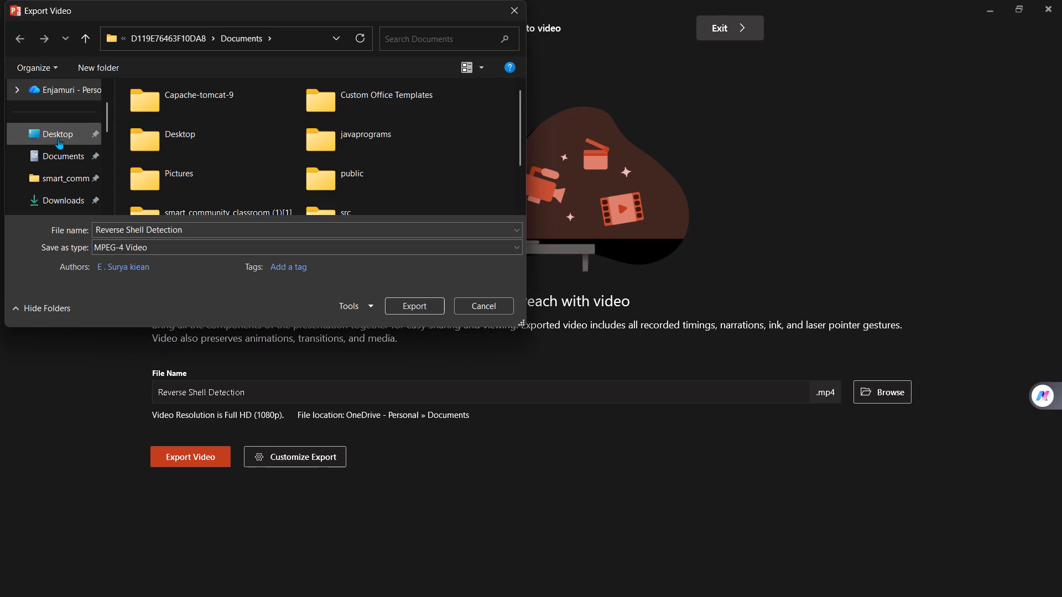
{"action": "double_click", "coordinate": [181, 232]}
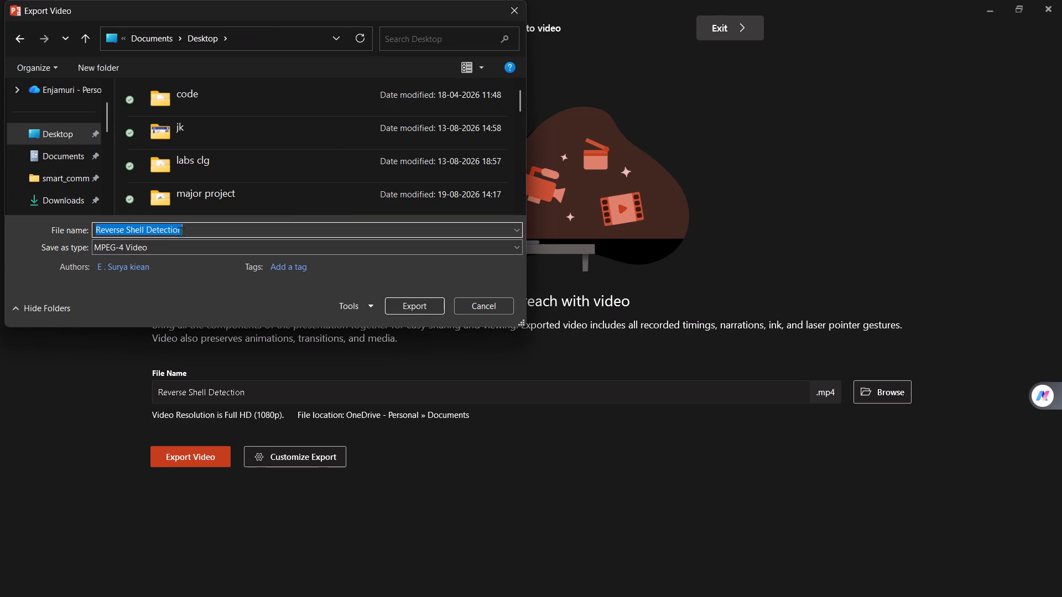
{"action": "key", "text": "BackSpace"}
{"action": "key", "text": "BackSpace"}
{"action": "key", "text": "BackSpace"}
{"action": "key", "text": "BackSpace"}
{"action": "key", "text": "BackSpace"}
{"action": "key", "text": "BackSpace"}
{"action": "key", "text": "BackSpace"}
{"action": "key", "text": "BackSpace"}
{"action": "key", "text": "BackSpace"}
{"action": "key", "text": "BackSpace"}
{"action": "key", "text": "BackSpace"}
{"action": "key", "text": "BackSpace"}
{"action": "key", "text": "BackSpace"}
{"action": "key", "text": "BackSpace"}
{"action": "key", "text": "BackSpace"}
{"action": "key", "text": "BackSpace"}
{"action": "key", "text": "BackSpace"}
{"action": "key", "text": "BackSpace"}
{"action": "key", "text": "BackSpace"}
{"action": "key", "text": "BackSpace"}
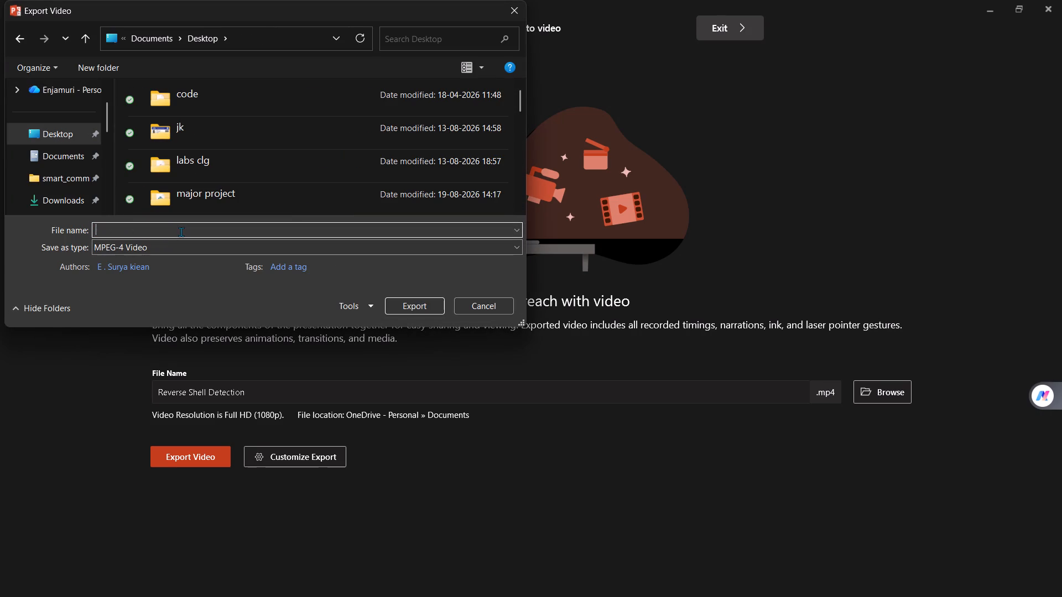
{"action": "type", "text": "ism"}
{"action": "key", "text": "space"}
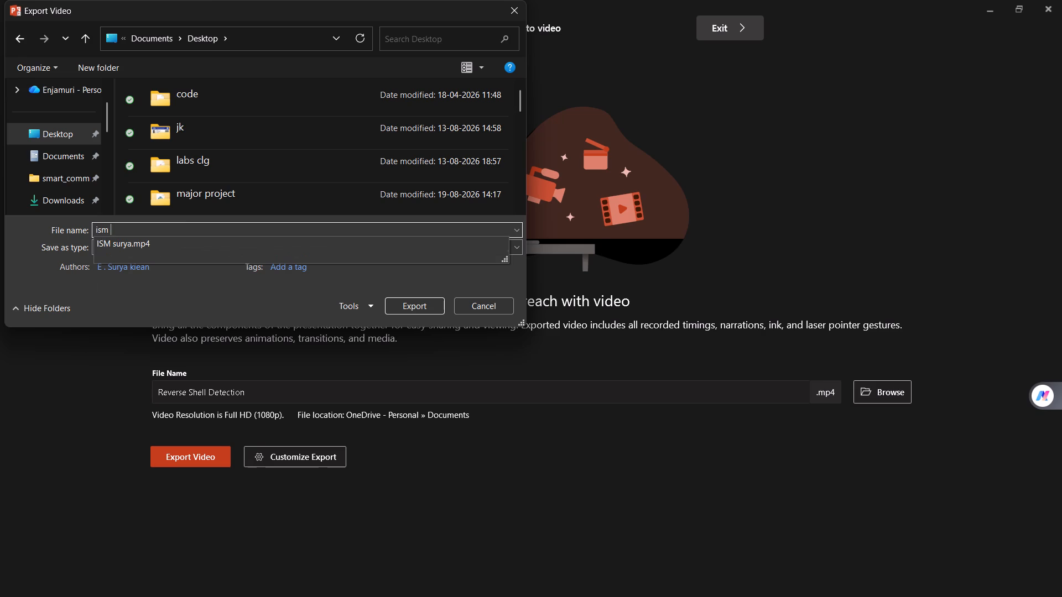
{"action": "type", "text": "43"}
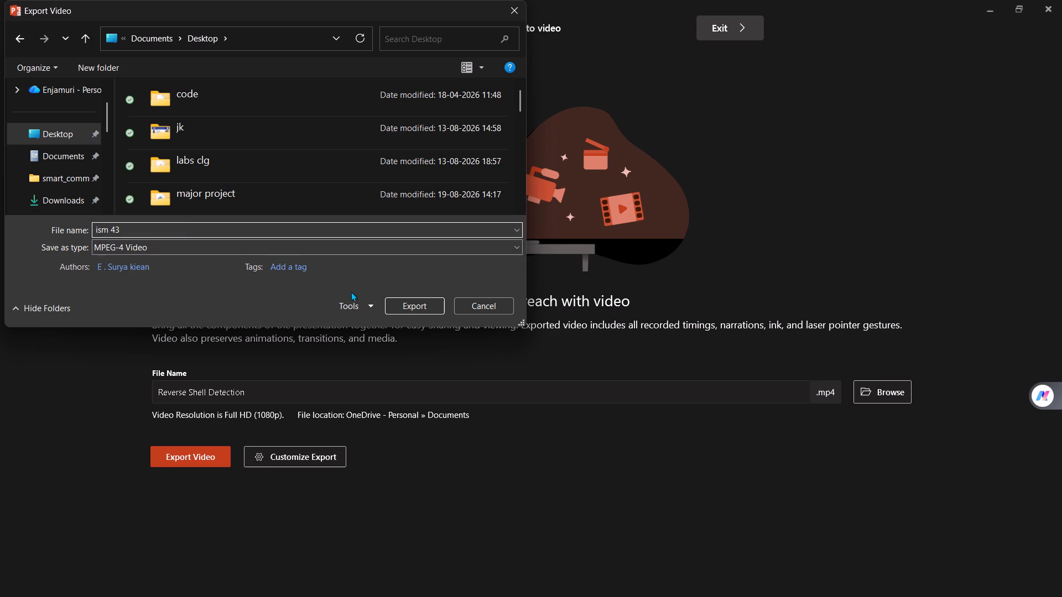
{"action": "left_click", "coordinate": [414, 307]}
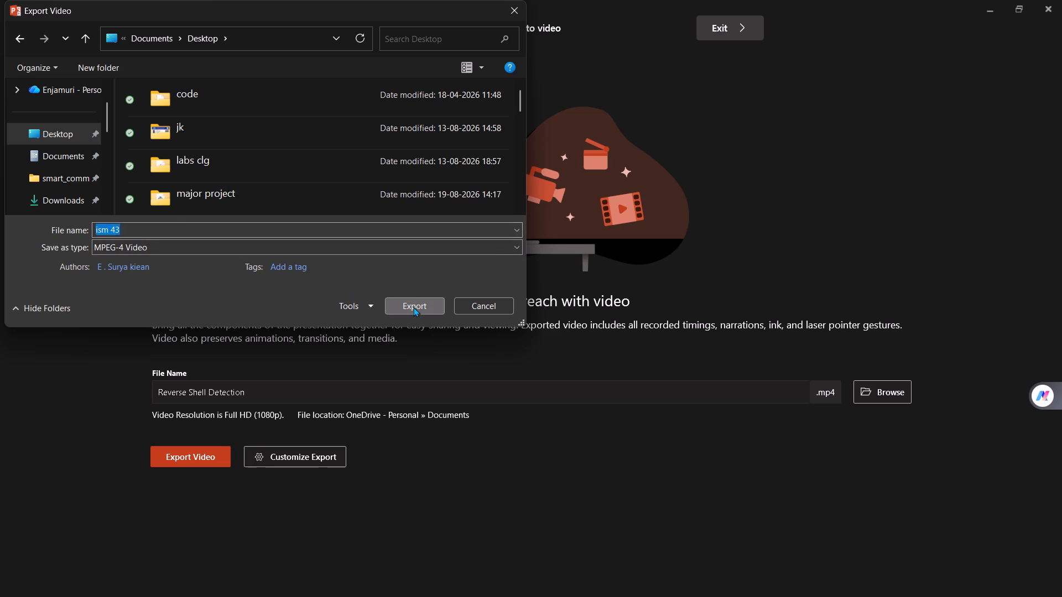
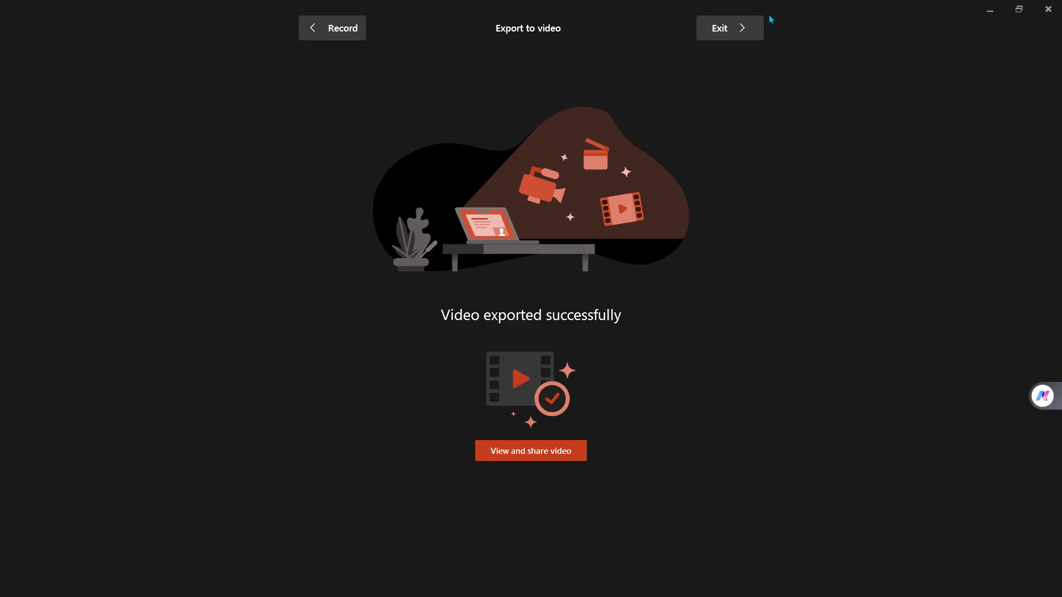
Exit the finished video export, open the CloudFormation stack updates with rollback presentation from the Downloads folder, and enable editing.
{"action": "left_click", "coordinate": [754, 24]}
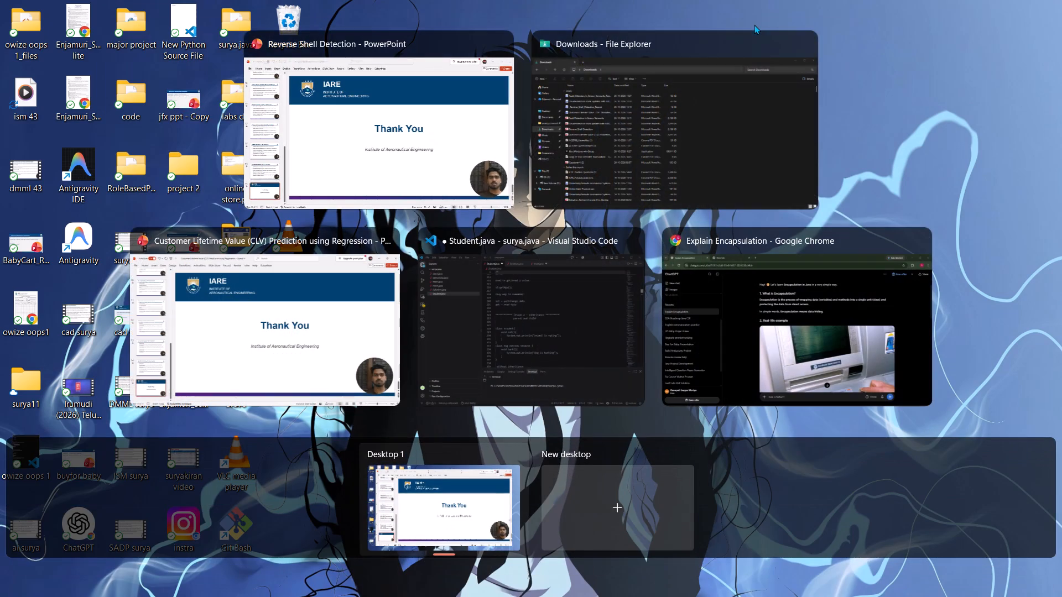
{"action": "left_click", "coordinate": [604, 142]}
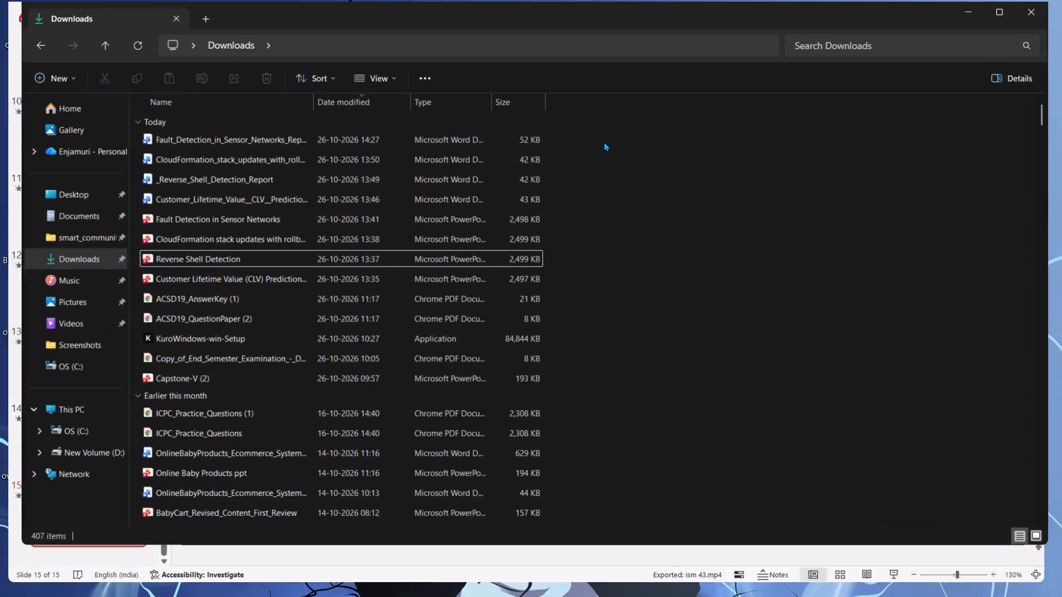
{"action": "double_click", "coordinate": [250, 244]}
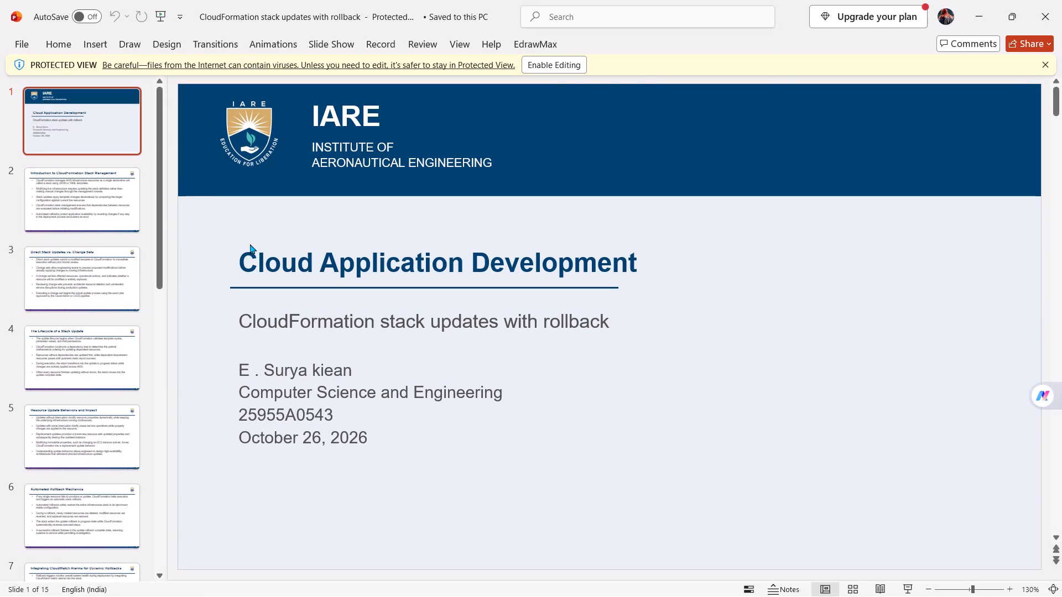
{"action": "left_click", "coordinate": [554, 67]}
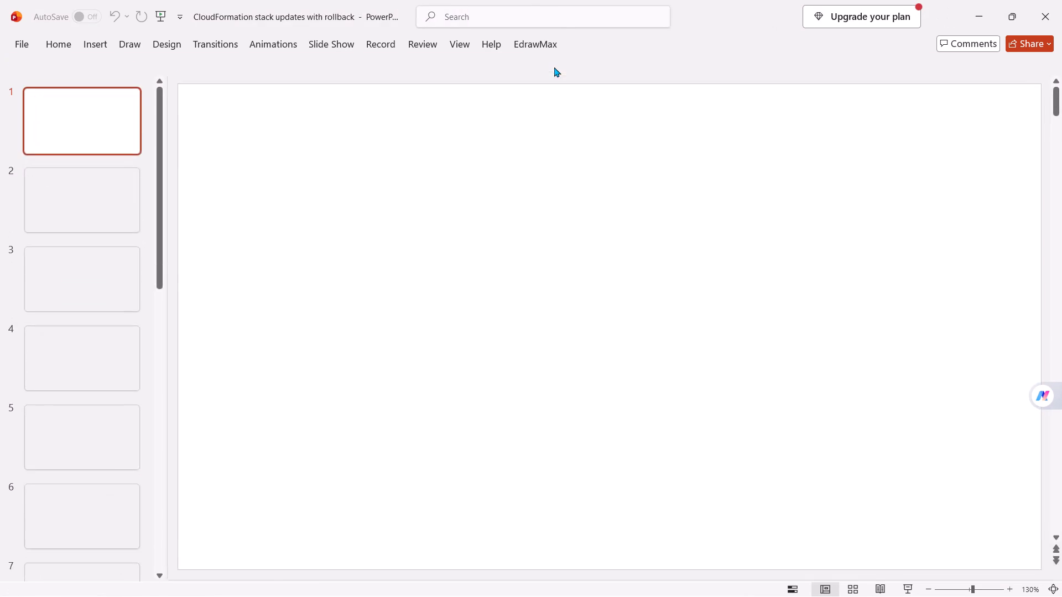
Correct the spelling of the presenter's name on the title slide, replacing the end of its last word with "ran".
{"action": "left_click", "coordinate": [359, 358]}
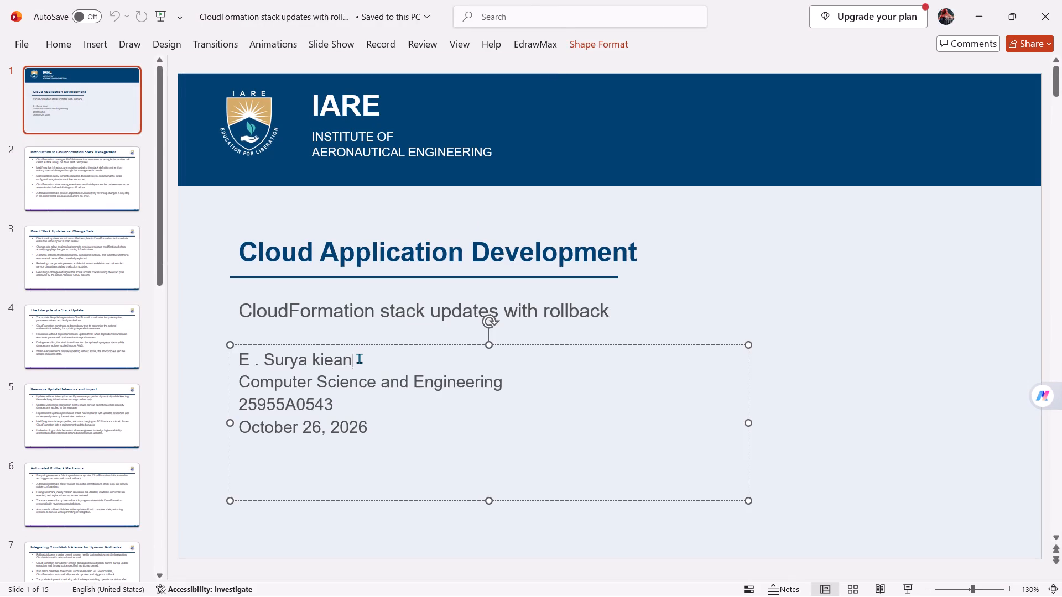
{"action": "key", "text": "bracketright"}
{"action": "key", "text": "BackSpace"}
{"action": "key", "text": "BackSpace"}
{"action": "key", "text": "BackSpace"}
{"action": "key", "text": "BackSpace"}
{"action": "type", "text": "ran"}
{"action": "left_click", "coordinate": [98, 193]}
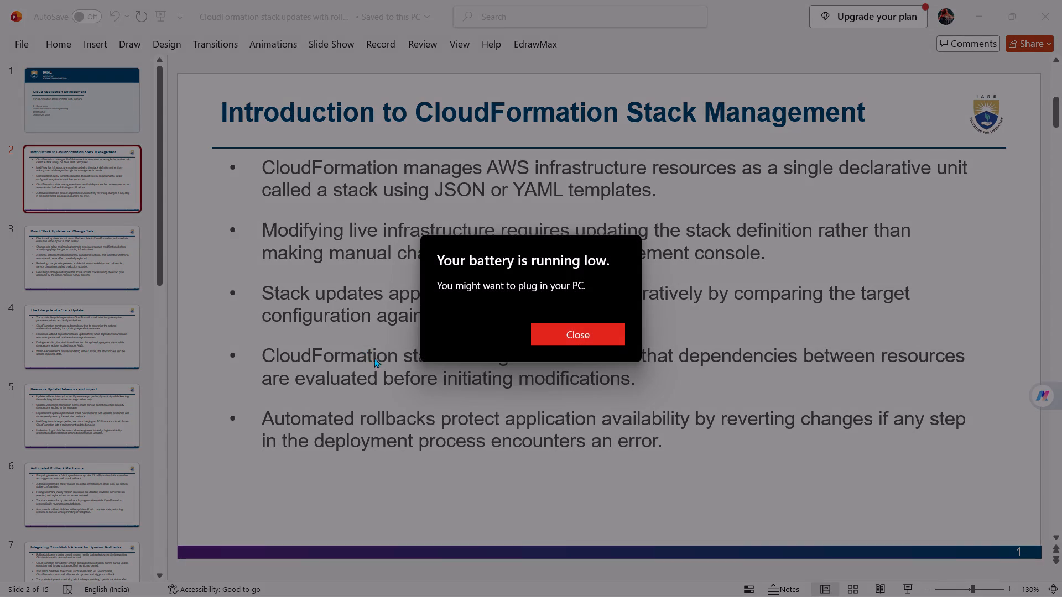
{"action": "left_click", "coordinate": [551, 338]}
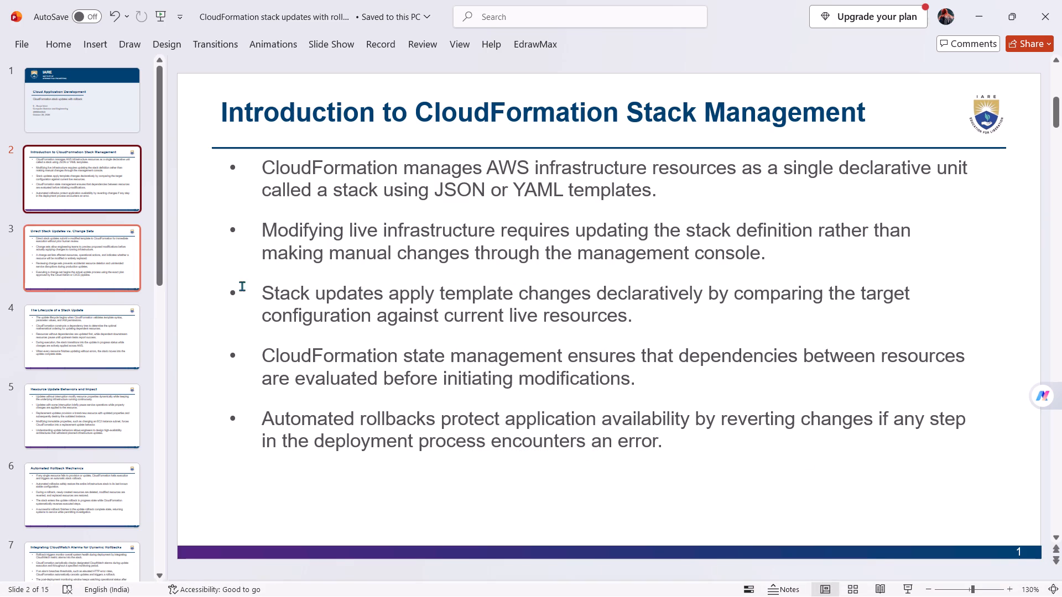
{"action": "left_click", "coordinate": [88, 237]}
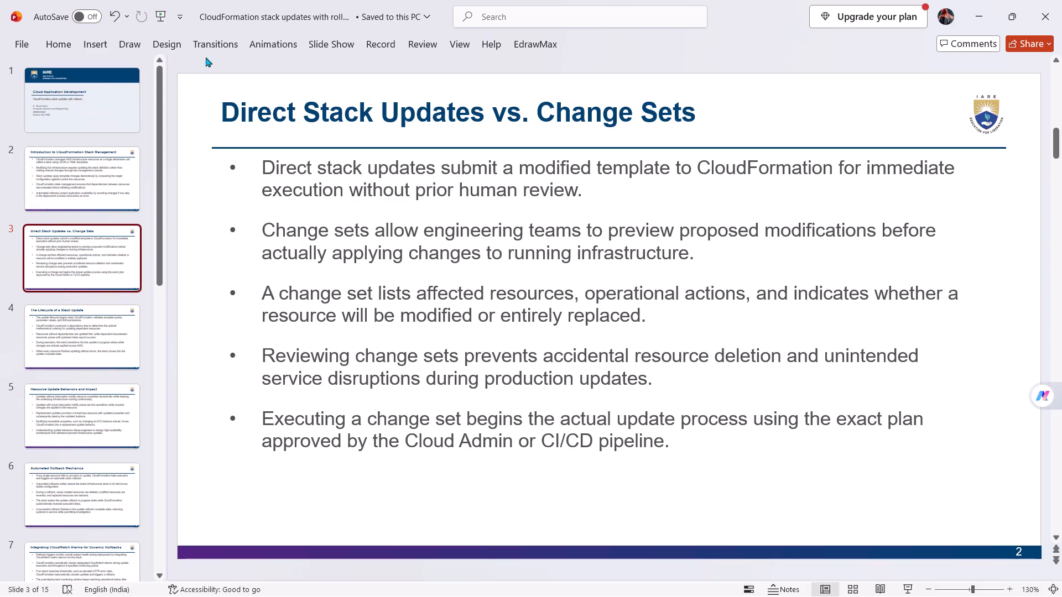
Turn on AutoSave for the CloudFormation presentation by uploading it to OneDrive - Personal.
{"action": "left_click", "coordinate": [84, 8]}
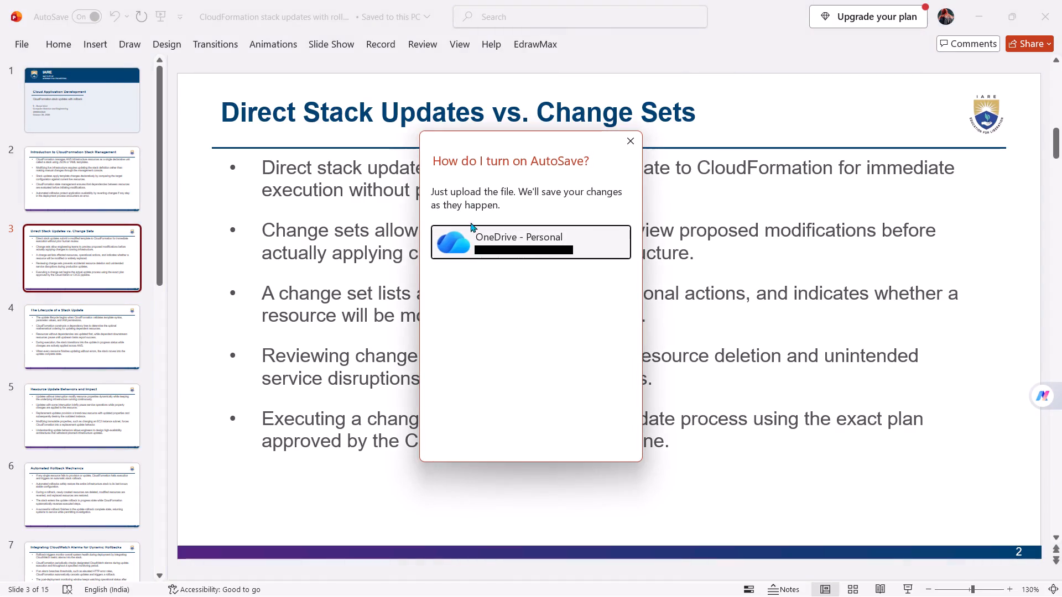
{"action": "left_click", "coordinate": [473, 230]}
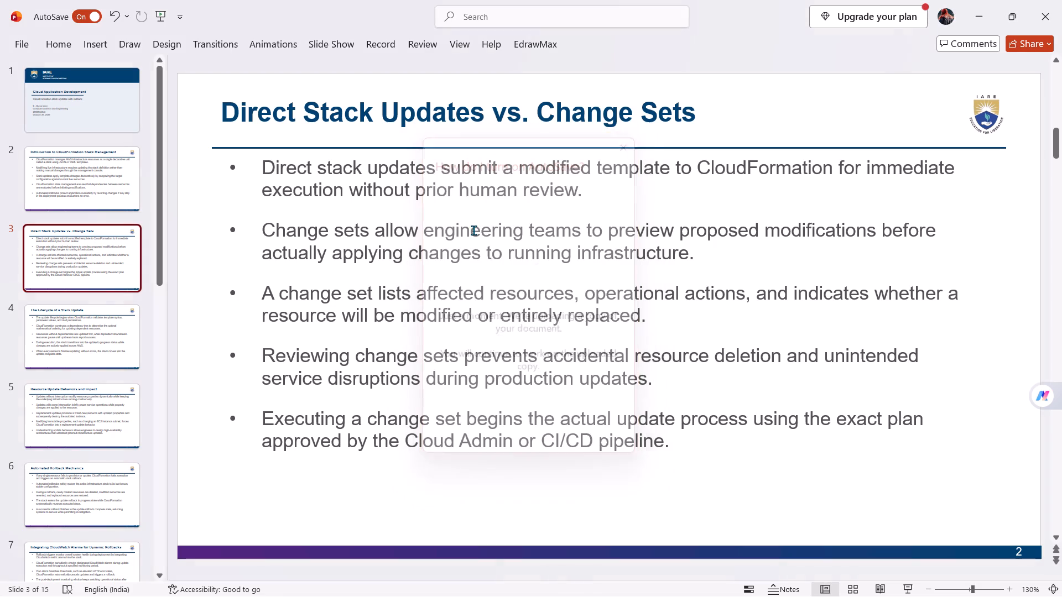
Open the slide show recording view from the beginning, at the Cloud Application Development title slide.
{"action": "left_click", "coordinate": [100, 98]}
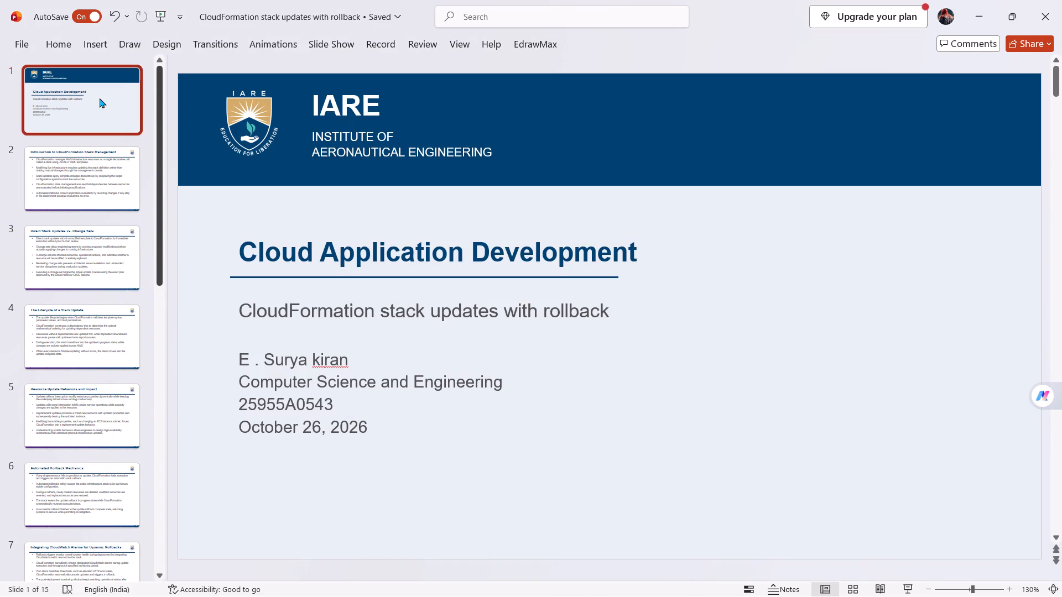
{"action": "left_click", "coordinate": [376, 44]}
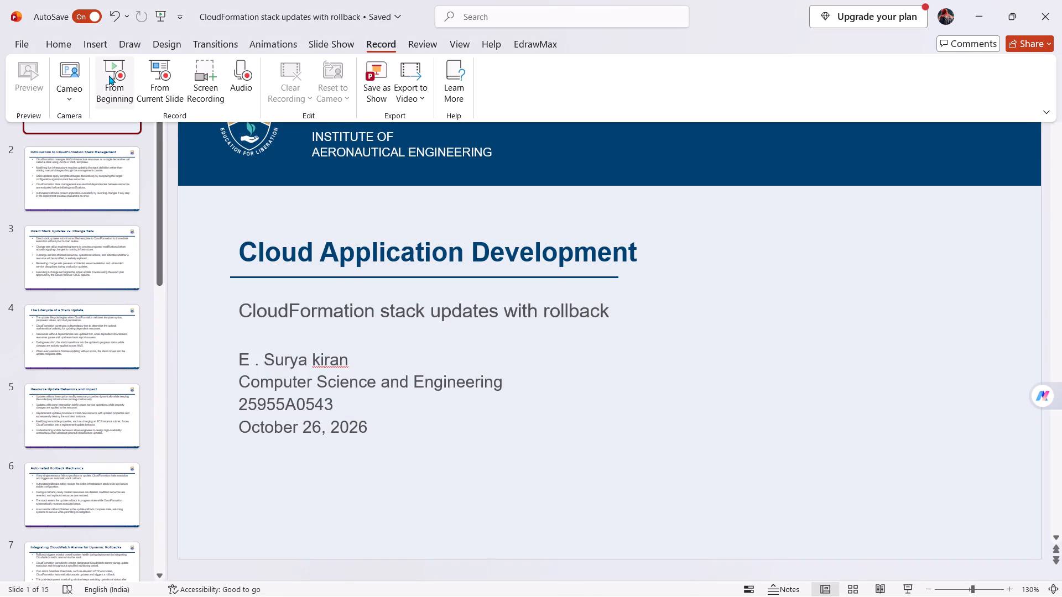
{"action": "left_click", "coordinate": [109, 75]}
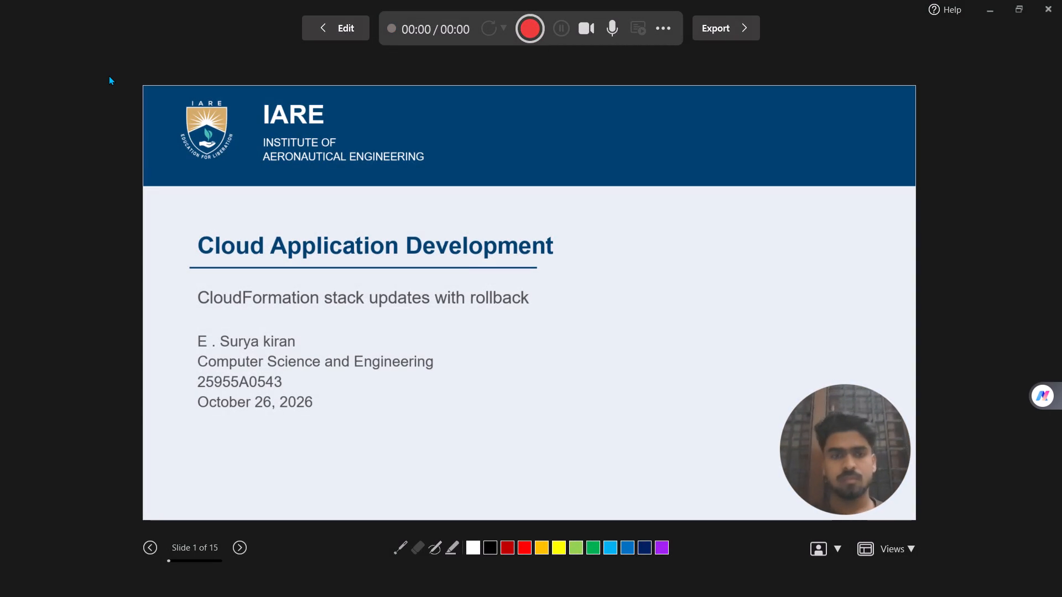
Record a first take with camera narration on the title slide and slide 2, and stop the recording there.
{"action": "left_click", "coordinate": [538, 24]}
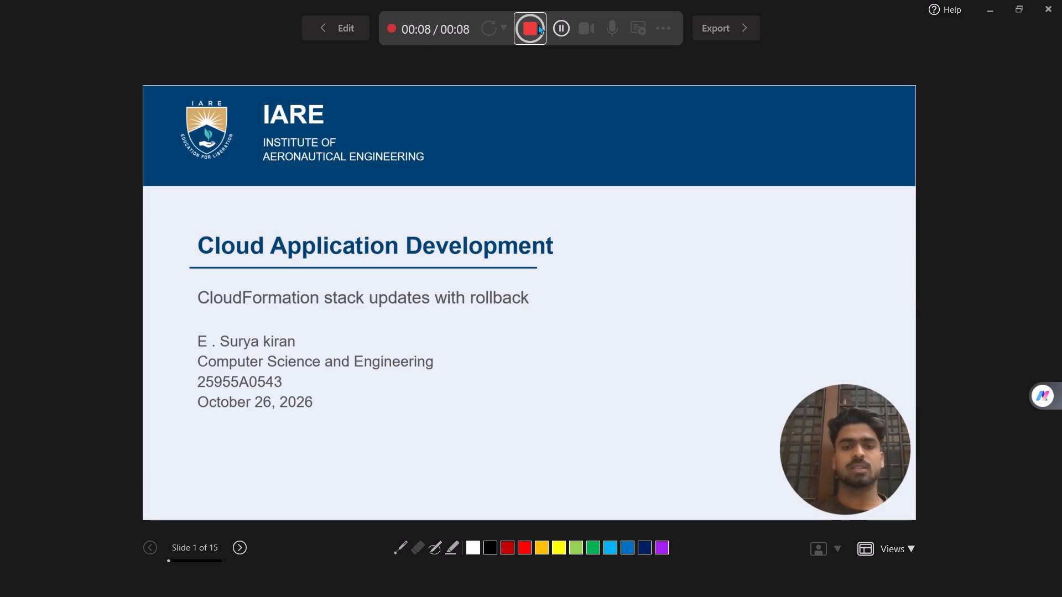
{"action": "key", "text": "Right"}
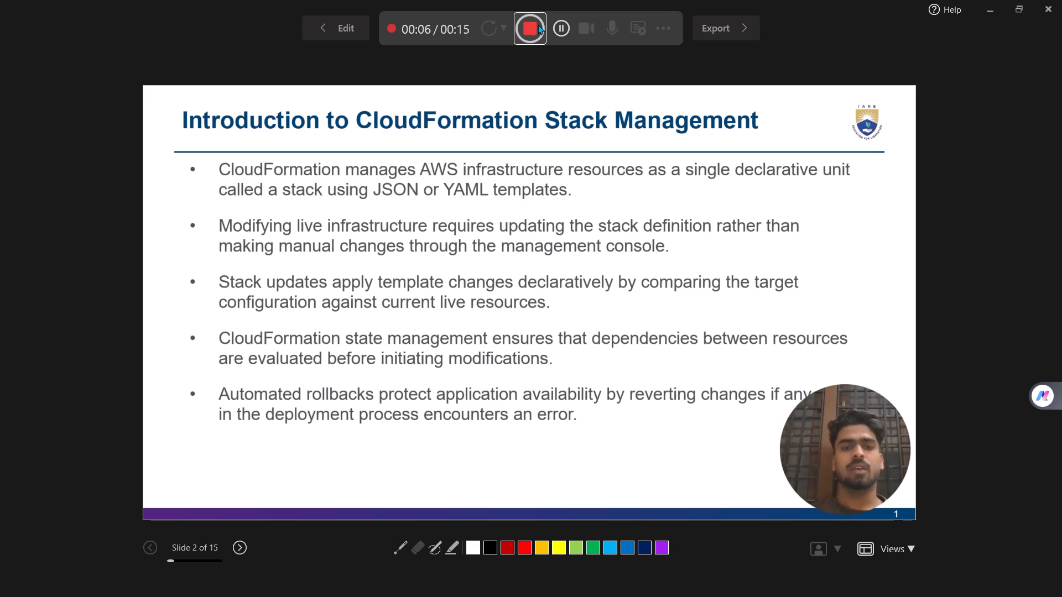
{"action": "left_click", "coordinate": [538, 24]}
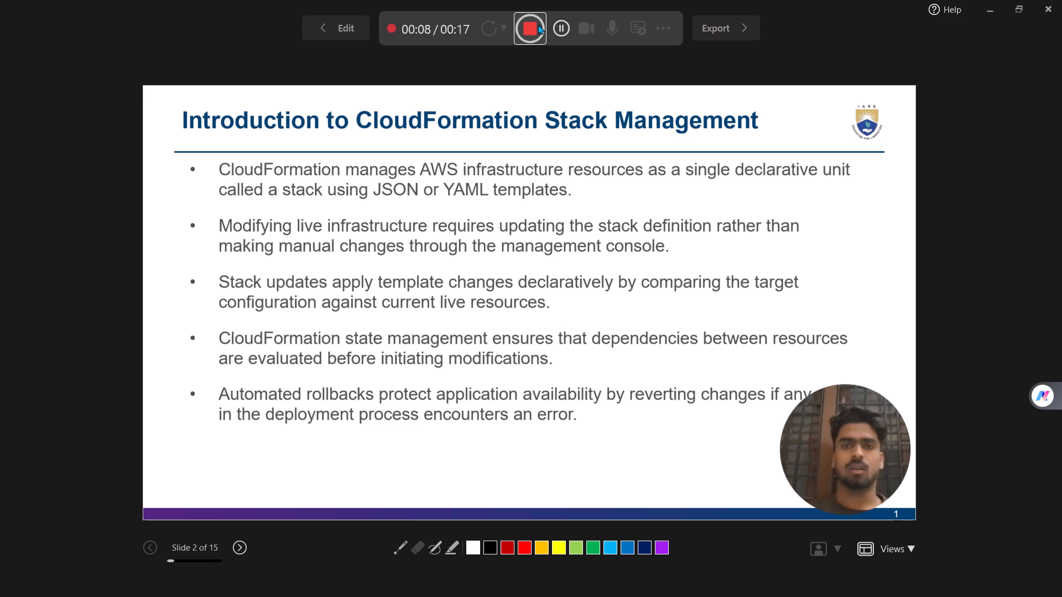
Retake the recording of all slides, narrating the title slide and advancing to the Introduction to CloudFormation Stack Management slide.
{"action": "left_click", "coordinate": [506, 31]}
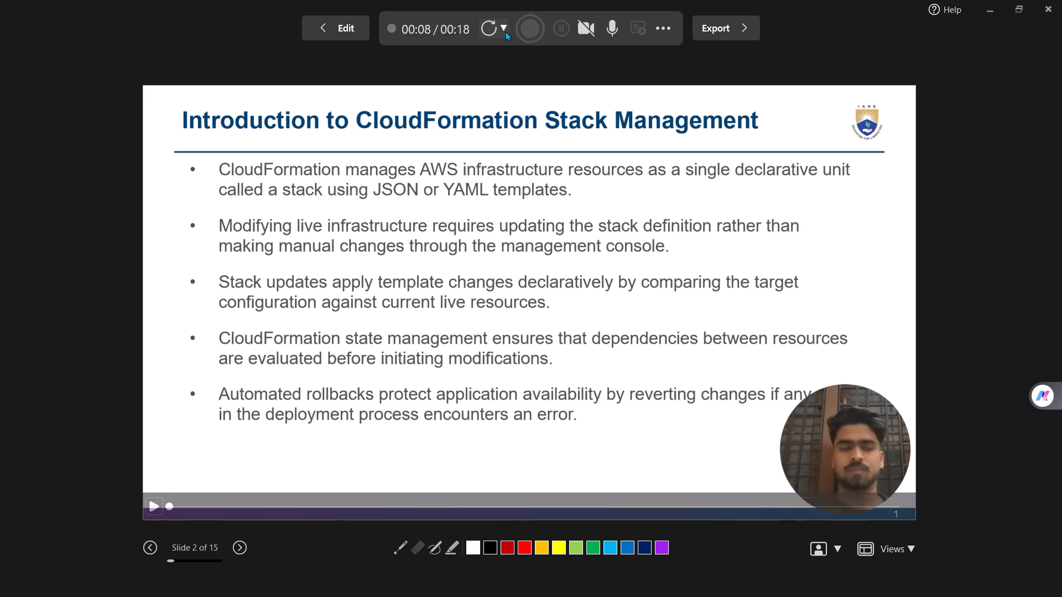
{"action": "left_click", "coordinate": [526, 85]}
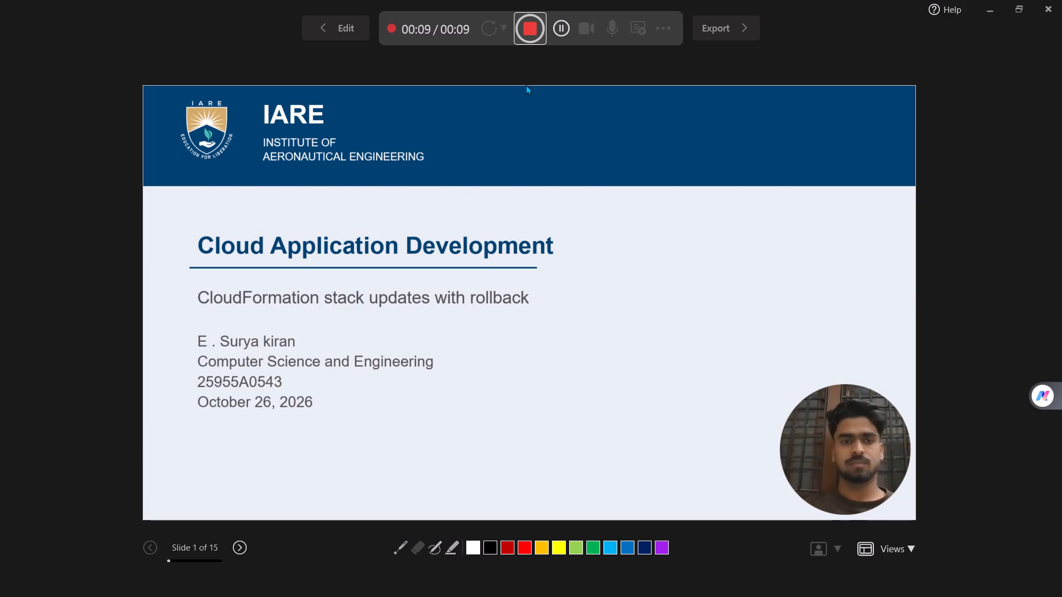
{"action": "key", "text": "Right"}
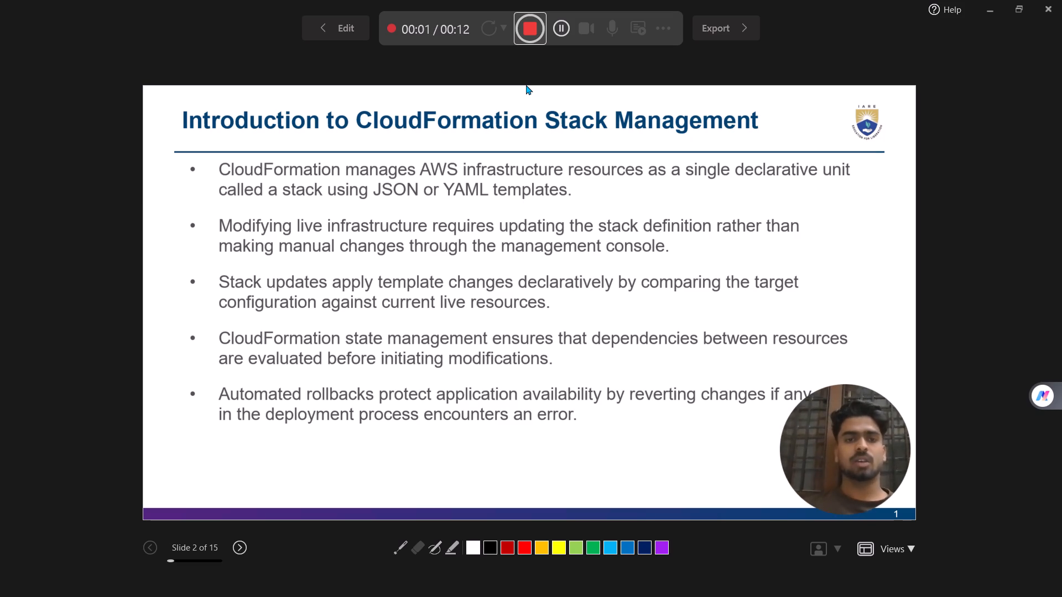
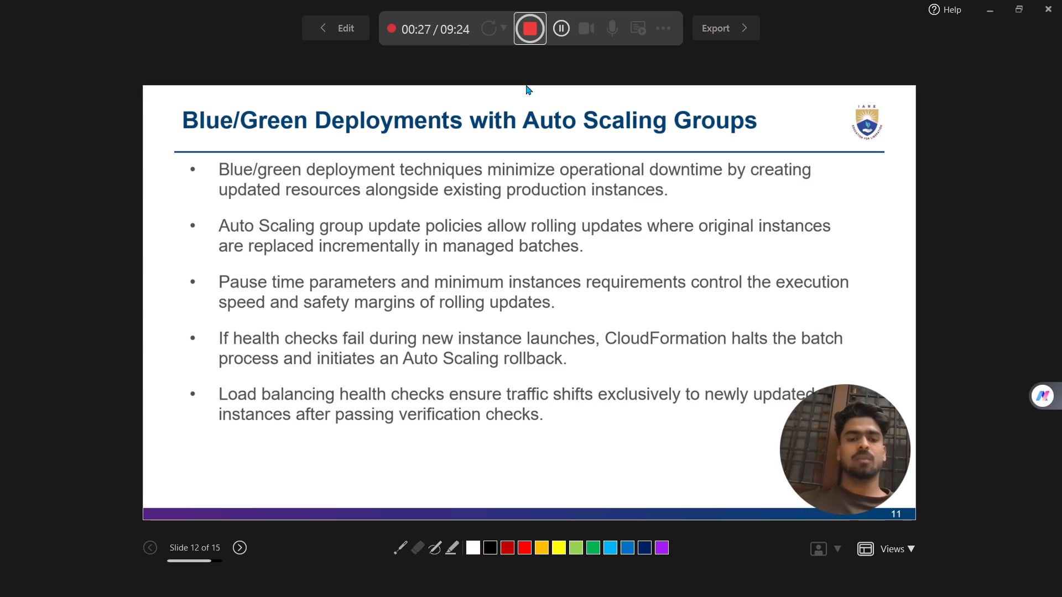
Finish narrating the Blue/Green Deployments slide and advance the recording to the Best Practices for Safe CloudFormation Updates slide.
{"action": "key", "text": "Right"}
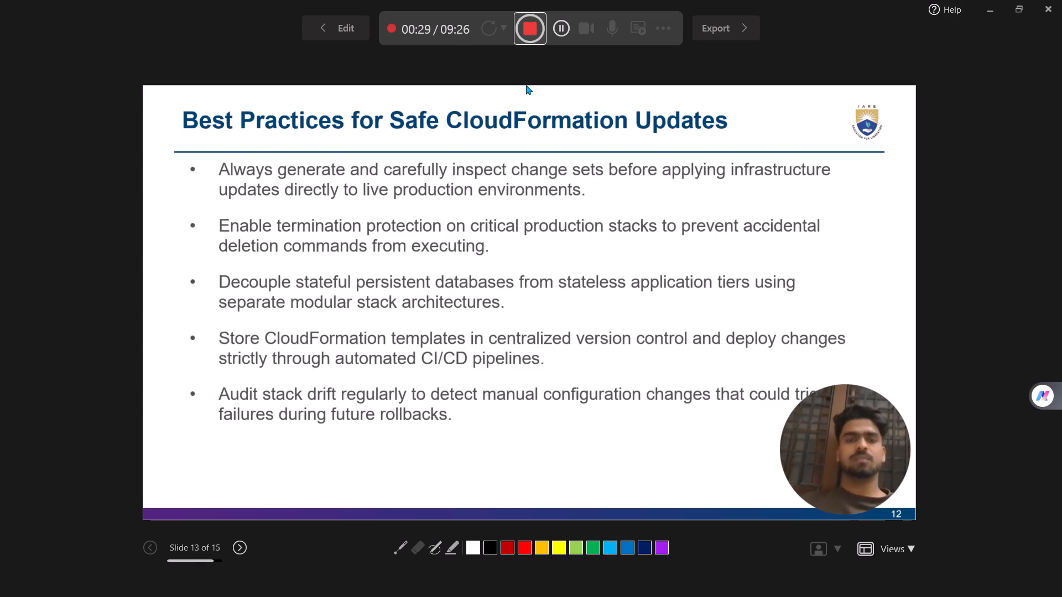
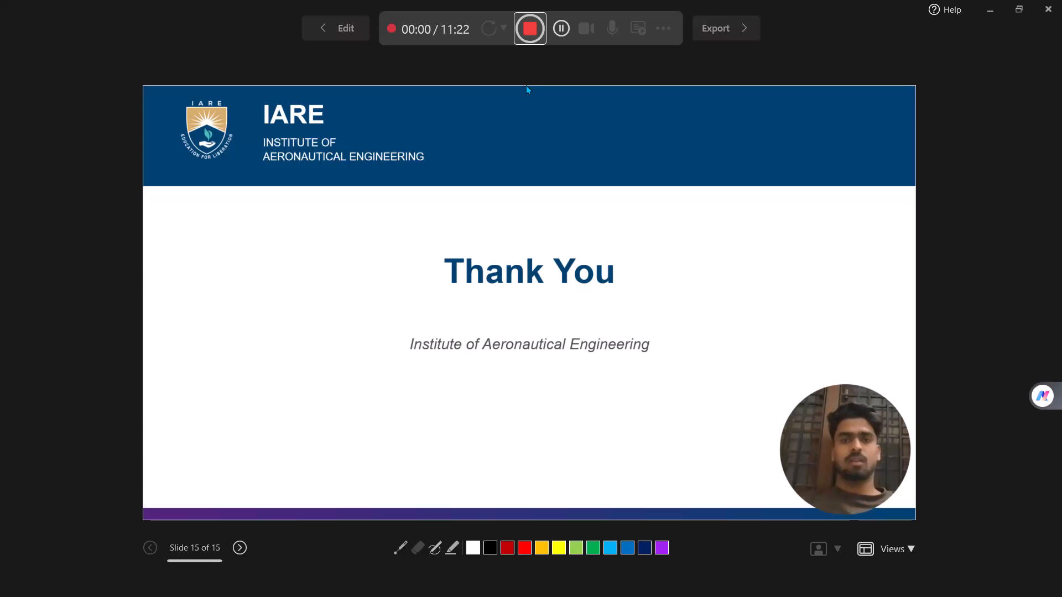
Stop the recording on the final Thank You slide.
{"action": "left_click", "coordinate": [533, 33]}
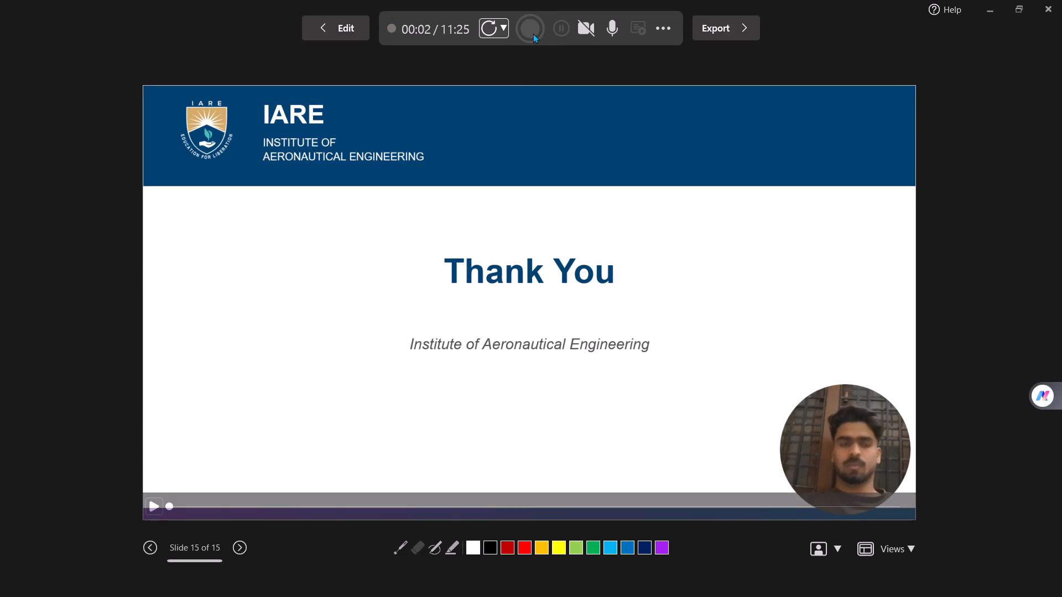
Start a customized video export of the deck at Full HD (1080p) with recorded timings and narrations.
{"action": "left_click", "coordinate": [732, 30]}
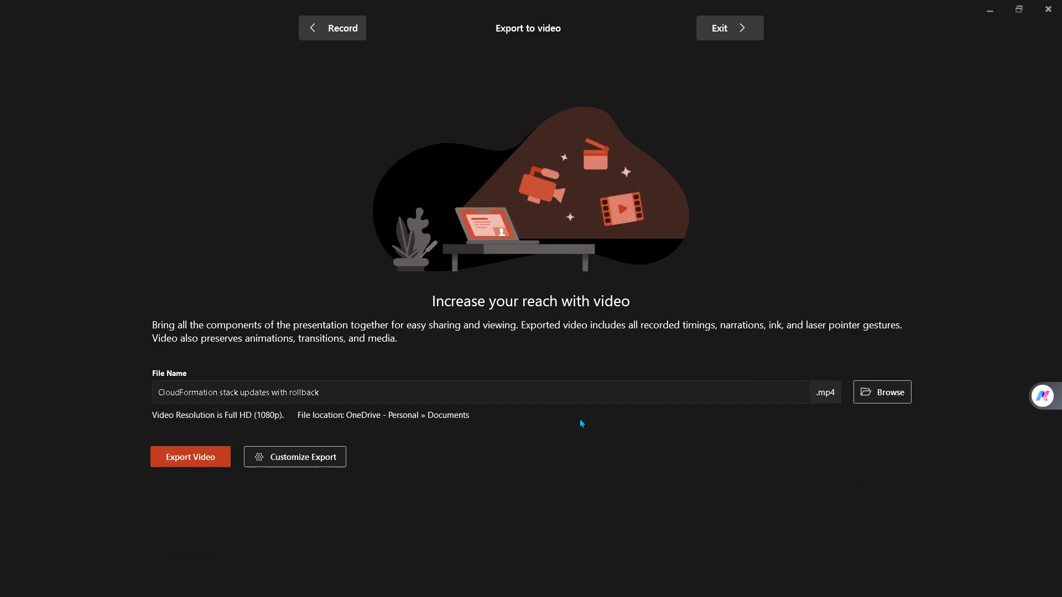
{"action": "left_click", "coordinate": [309, 449]}
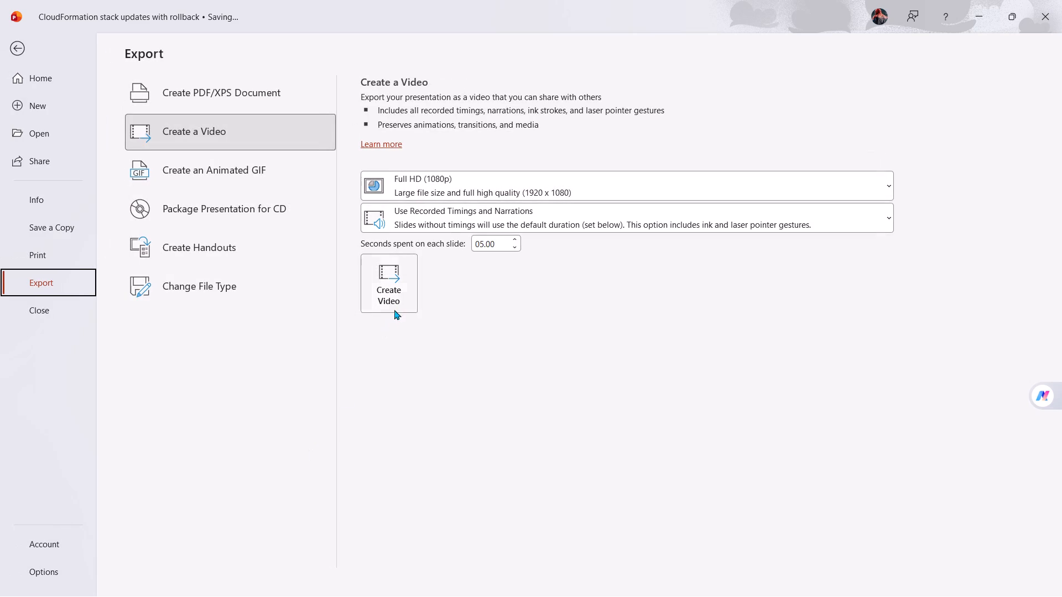
{"action": "left_click", "coordinate": [400, 300]}
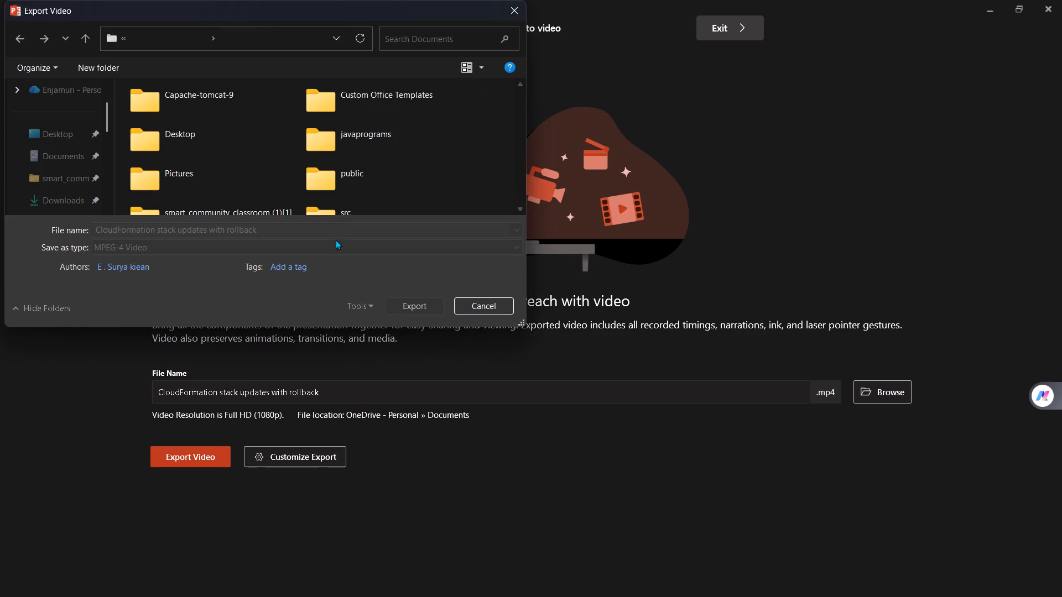
Export the MPEG-4 video to the Desktop folder under the file name Cad 43.
{"action": "left_click", "coordinate": [50, 142]}
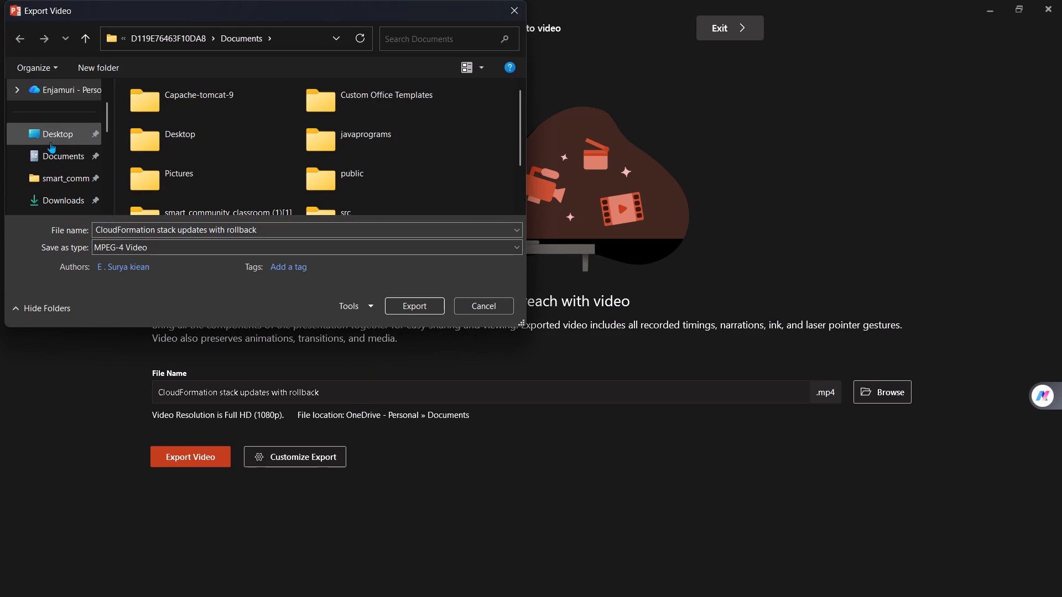
{"action": "triple_click", "coordinate": [268, 224]}
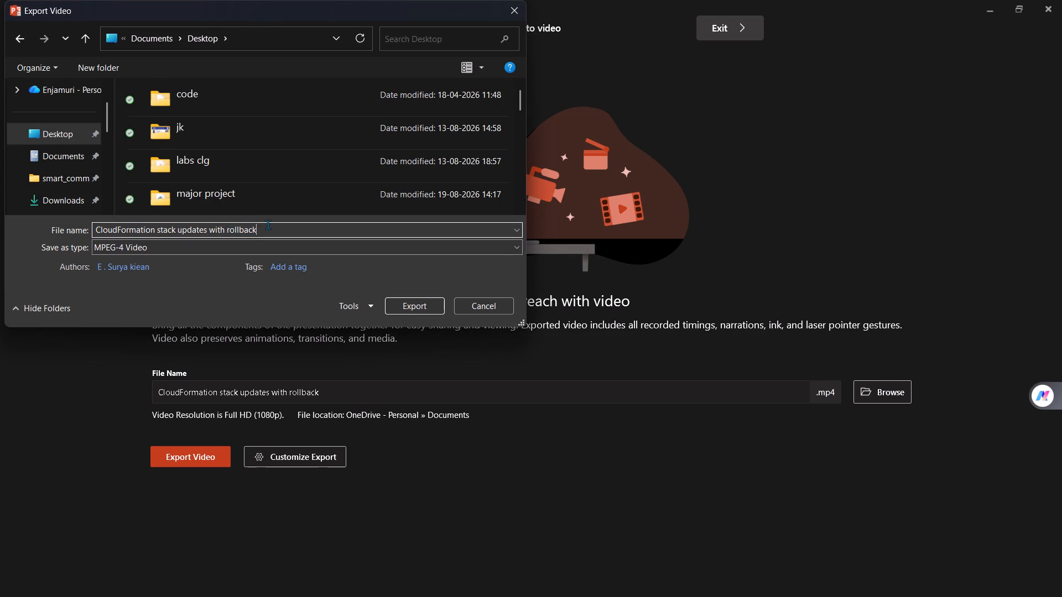
{"action": "key", "text": "BackSpace"}
{"action": "key", "text": "BackSpace"}
{"action": "key", "text": "BackSpace"}
{"action": "key", "text": "BackSpace"}
{"action": "key", "text": "BackSpace"}
{"action": "key", "text": "BackSpace"}
{"action": "key", "text": "BackSpace"}
{"action": "key", "text": "BackSpace"}
{"action": "key", "text": "BackSpace"}
{"action": "key", "text": "BackSpace"}
{"action": "key", "text": "BackSpace"}
{"action": "key", "text": "BackSpace"}
{"action": "key", "text": "BackSpace"}
{"action": "key", "text": "BackSpace"}
{"action": "key", "text": "BackSpace"}
{"action": "key", "text": "BackSpace"}
{"action": "key", "text": "BackSpace"}
{"action": "key", "text": "BackSpace"}
{"action": "key", "text": "BackSpace"}
{"action": "key", "text": "BackSpace"}
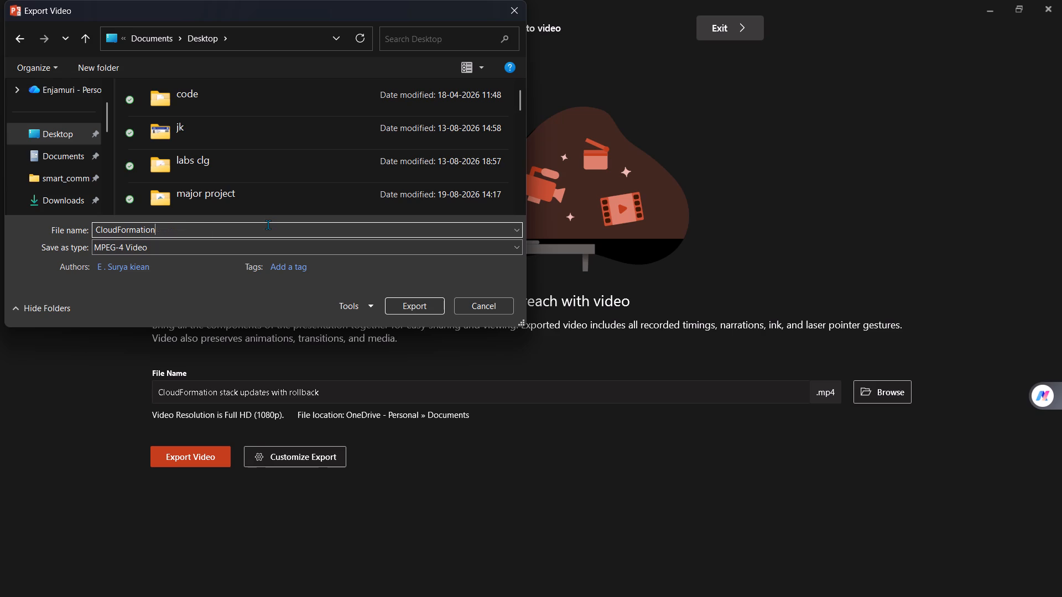
{"action": "key", "text": "BackSpace"}
{"action": "key", "text": "BackSpace"}
{"action": "key", "text": "BackSpace"}
{"action": "key", "text": "BackSpace"}
{"action": "key", "text": "BackSpace"}
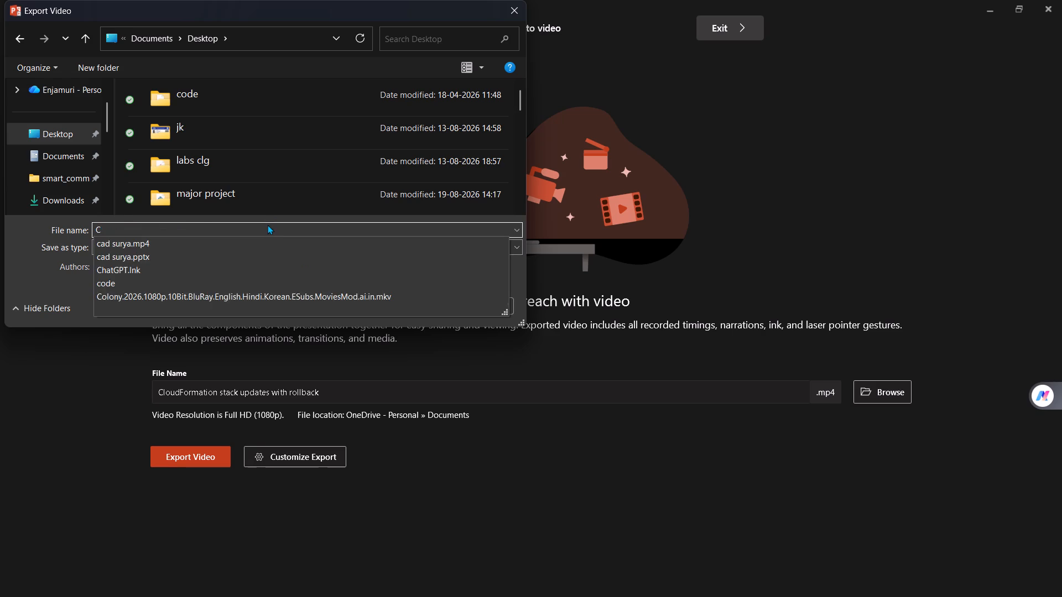
{"action": "type", "text": "ad"}
{"action": "key", "text": "space"}
{"action": "type", "text": "43"}
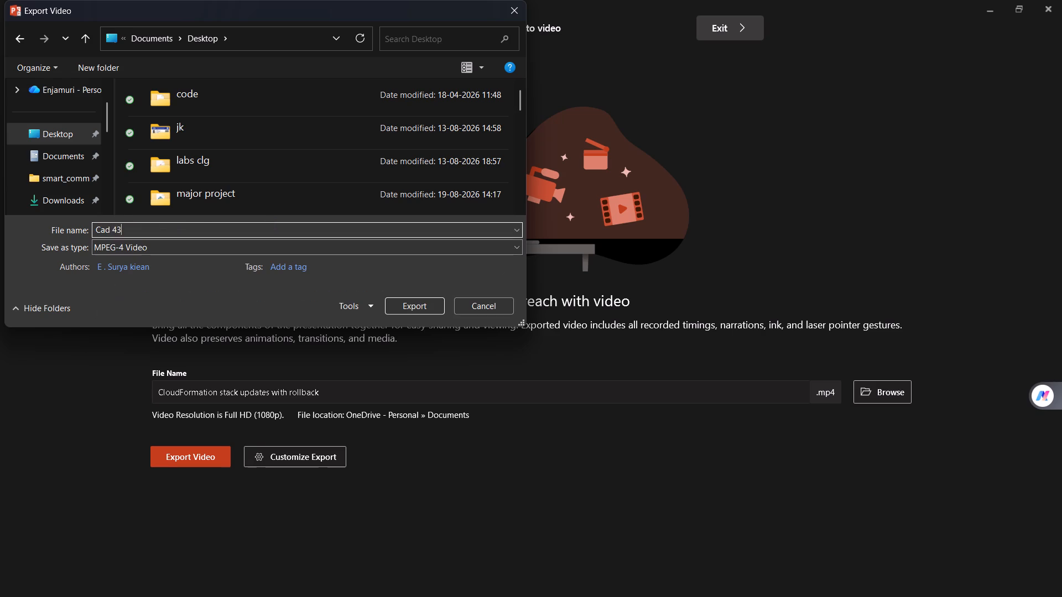
{"action": "left_click", "coordinate": [419, 305]}
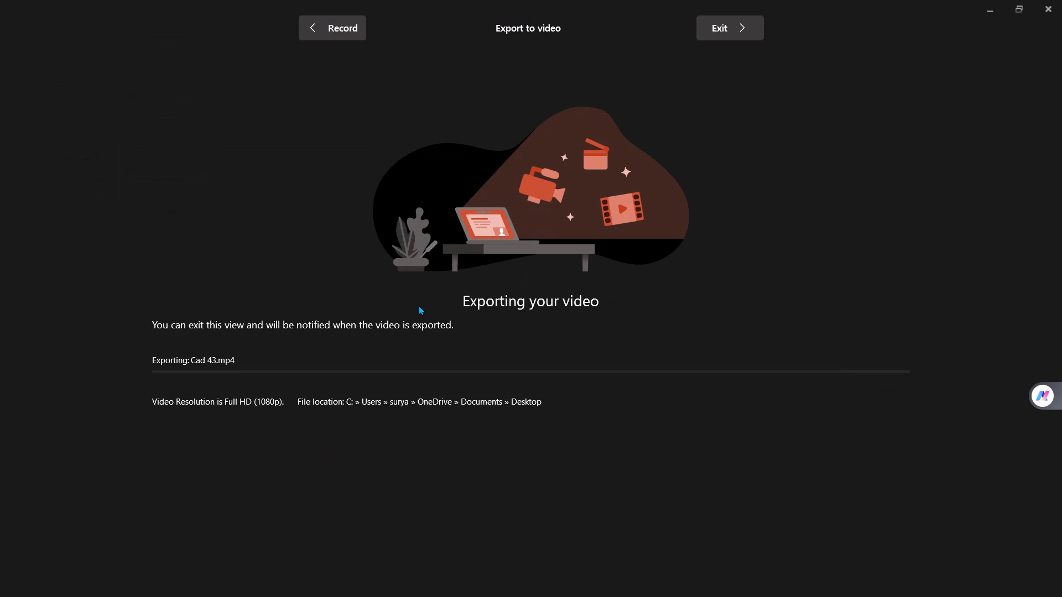
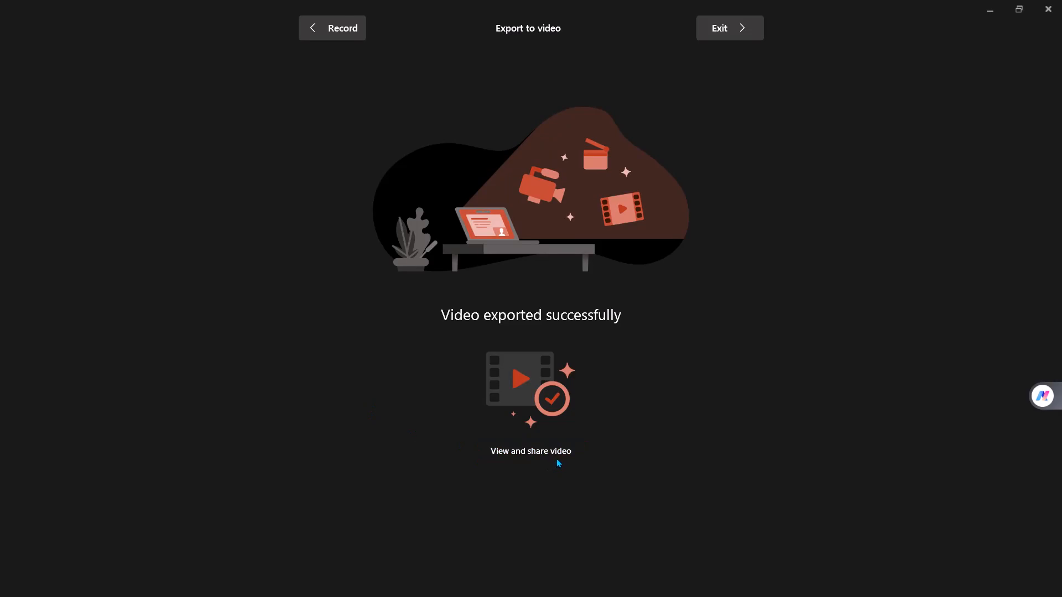
Exit the completed video export screen of the CloudFormation deck.
{"action": "left_click", "coordinate": [719, 39]}
{"action": "left_click", "coordinate": [731, 29]}
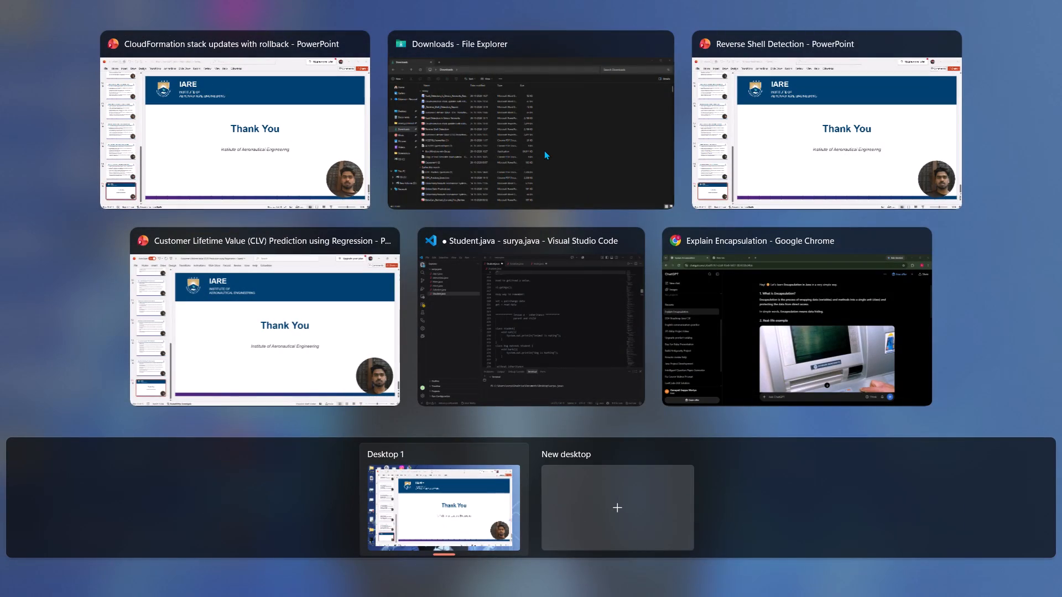
Open the Fault Detection in Sensor Networks presentation from the Downloads folder and enable editing.
{"action": "left_click", "coordinate": [544, 150]}
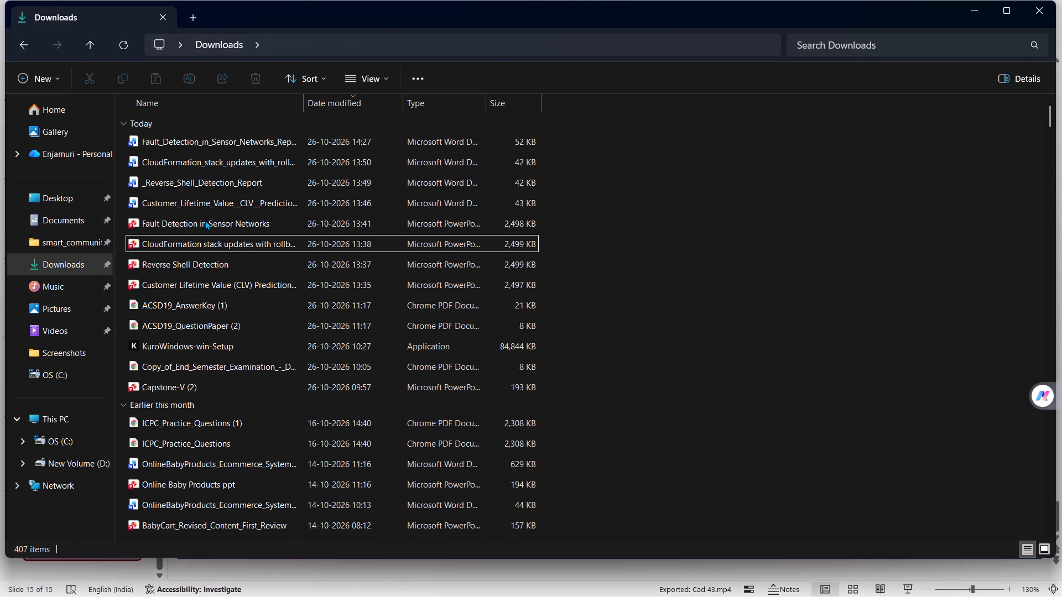
{"action": "left_click", "coordinate": [206, 225]}
{"action": "double_click", "coordinate": [206, 225]}
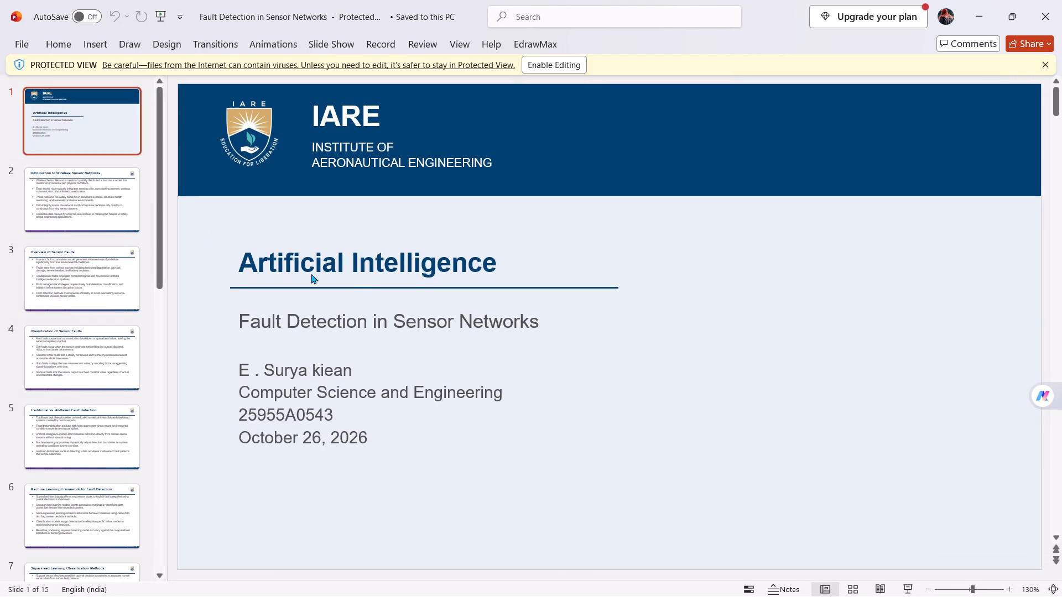
{"action": "left_click", "coordinate": [560, 72]}
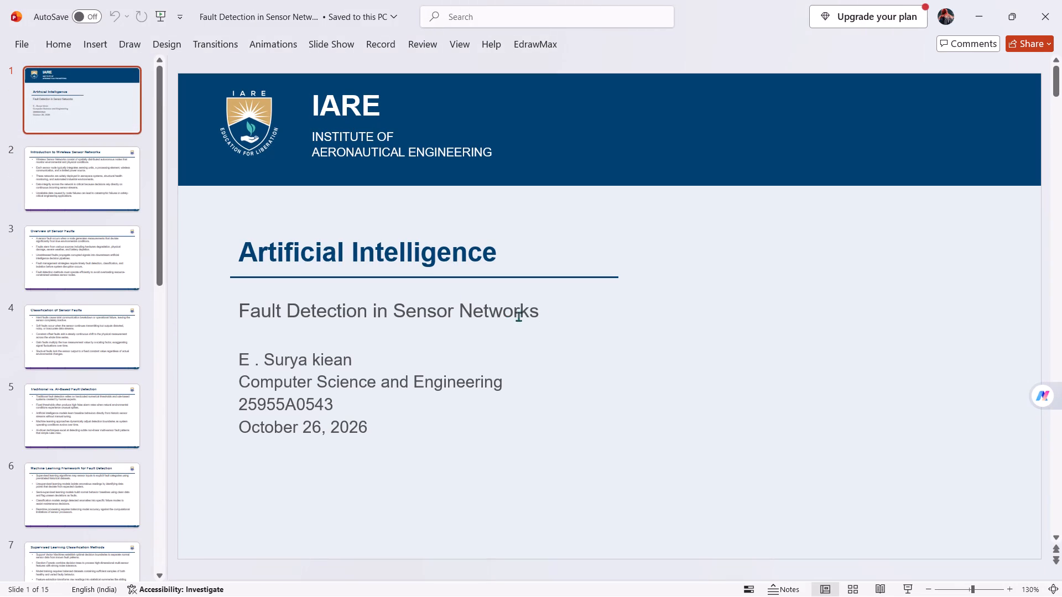
Correct the presenter's name on the title slide by replacing its last three letters with "ran".
{"action": "left_click", "coordinate": [358, 358]}
{"action": "key", "text": "BackSpace"}
{"action": "key", "text": "BackSpace"}
{"action": "key", "text": "BackSpace"}
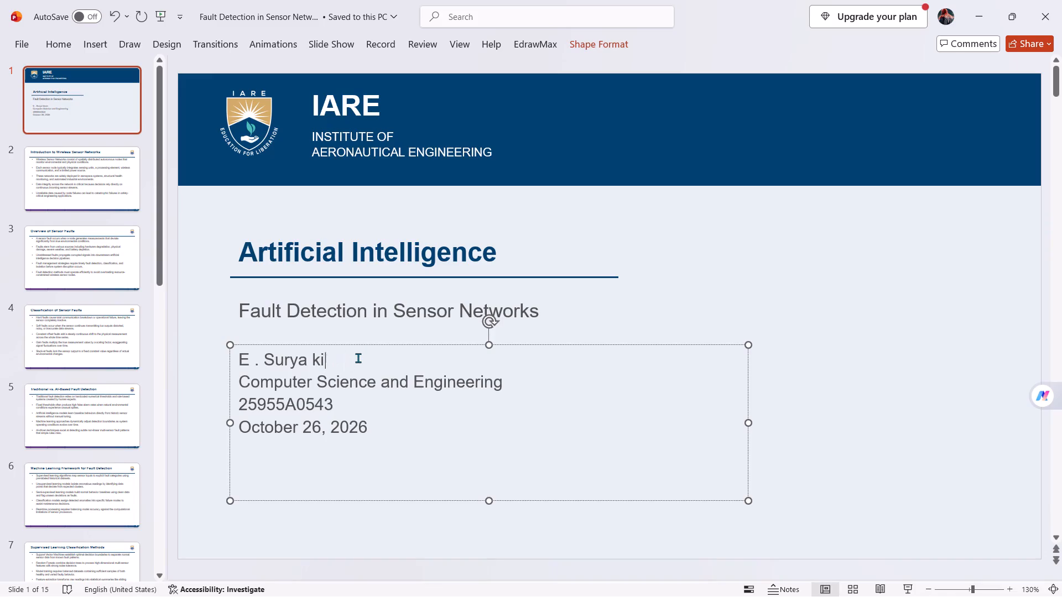
{"action": "type", "text": "ran"}
Turn on AutoSave for the deck by uploading it to OneDrive - Personal.
{"action": "left_click", "coordinate": [79, 14]}
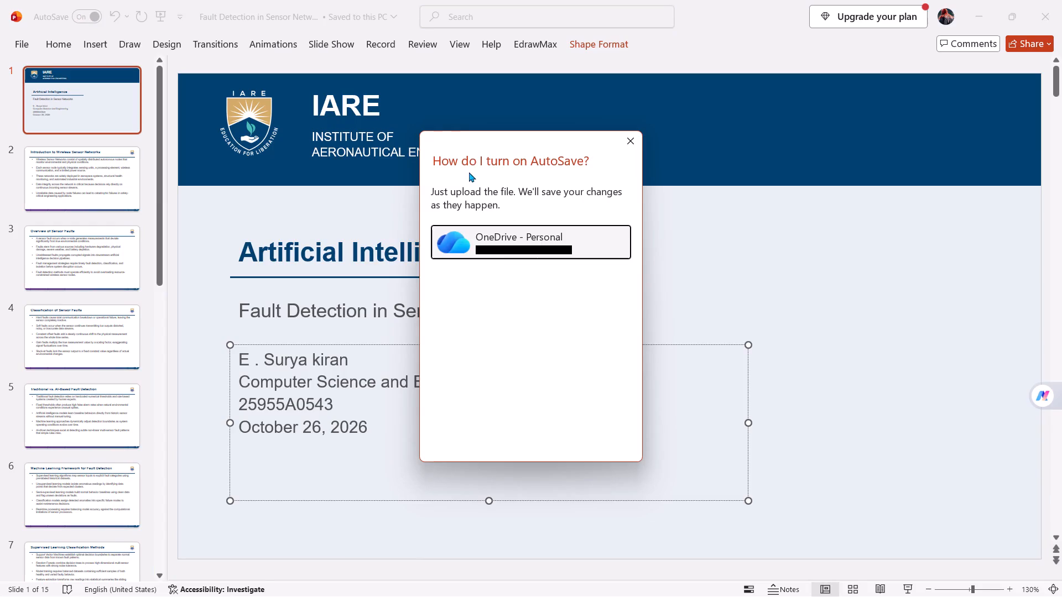
{"action": "left_click", "coordinate": [491, 238]}
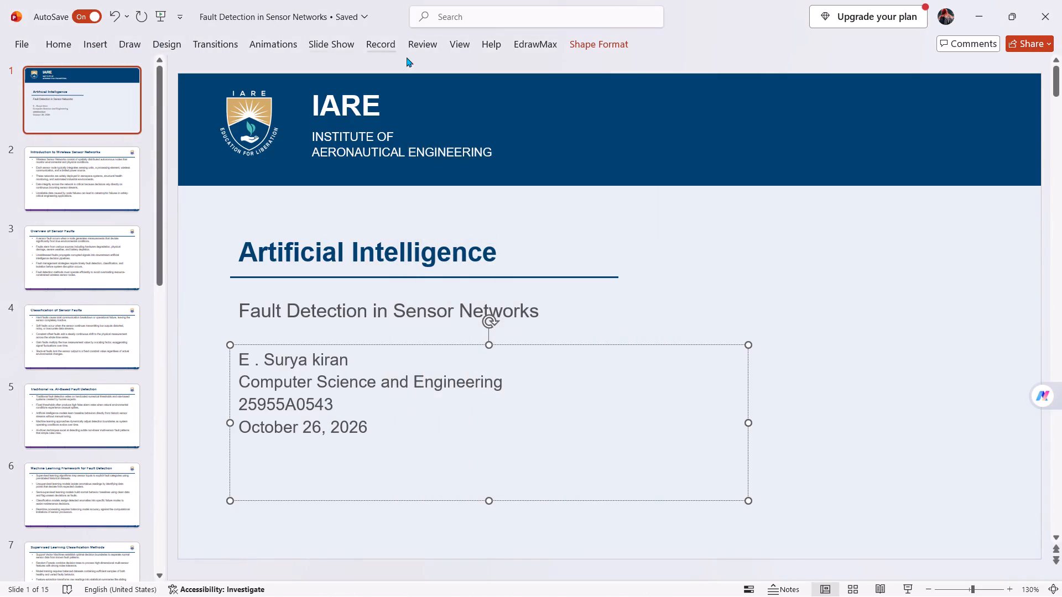
Open the recording studio for the Fault Detection in Sensor Networks deck, starting from the beginning.
{"action": "left_click", "coordinate": [384, 41]}
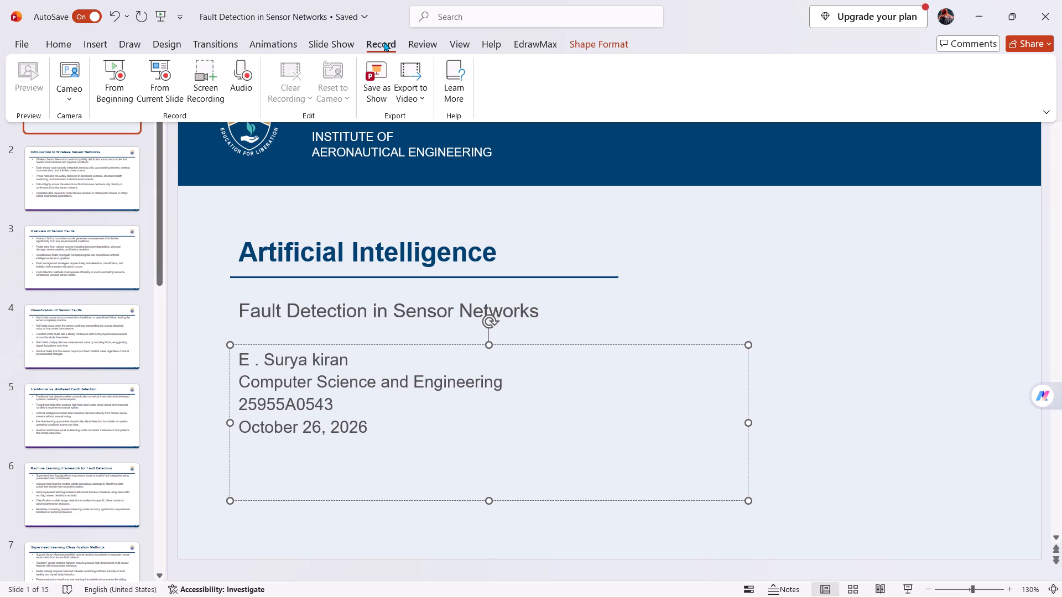
{"action": "left_click", "coordinate": [107, 87]}
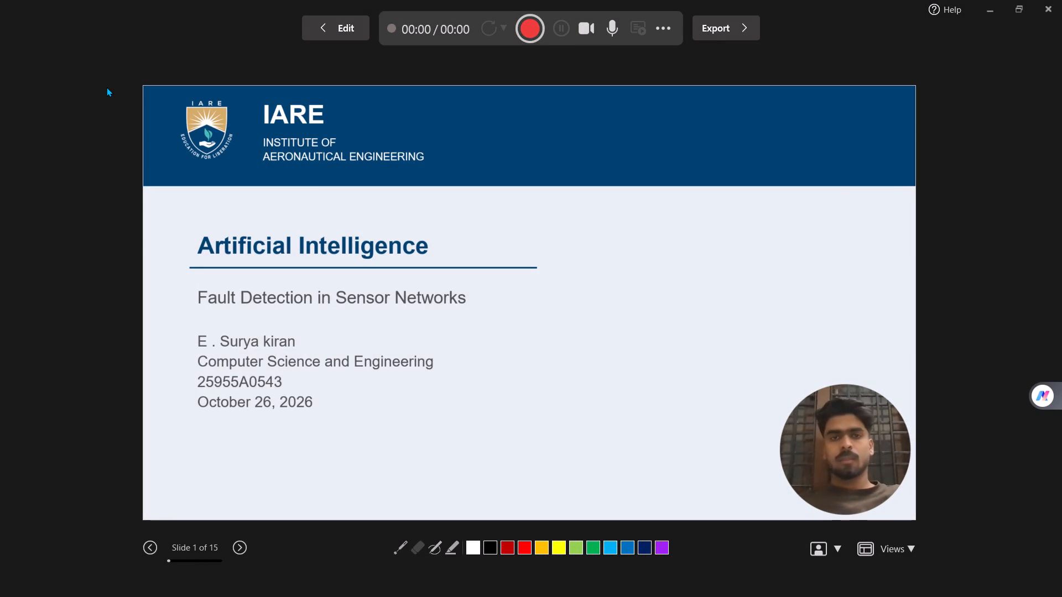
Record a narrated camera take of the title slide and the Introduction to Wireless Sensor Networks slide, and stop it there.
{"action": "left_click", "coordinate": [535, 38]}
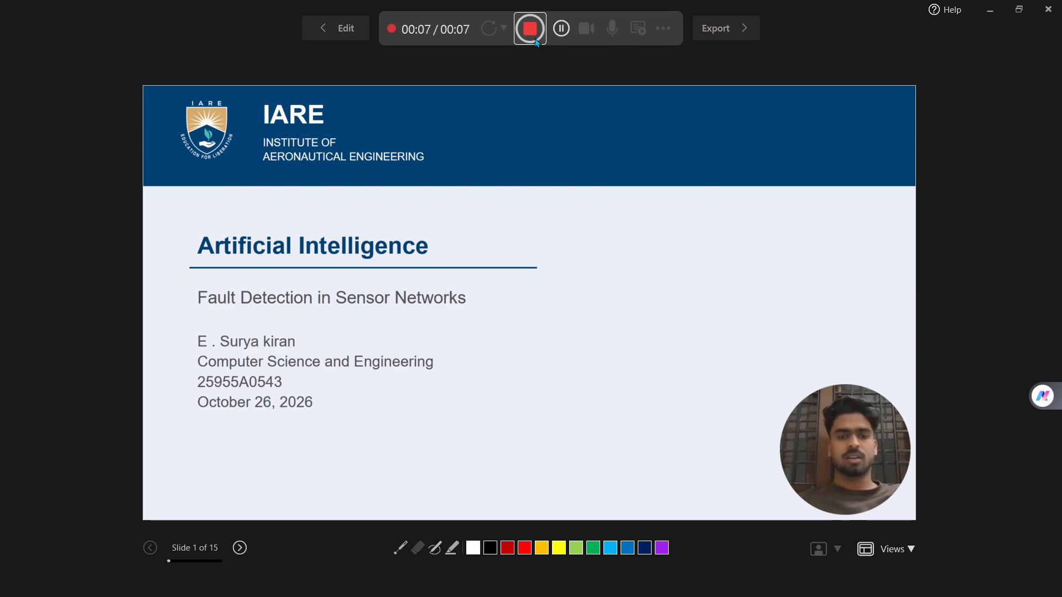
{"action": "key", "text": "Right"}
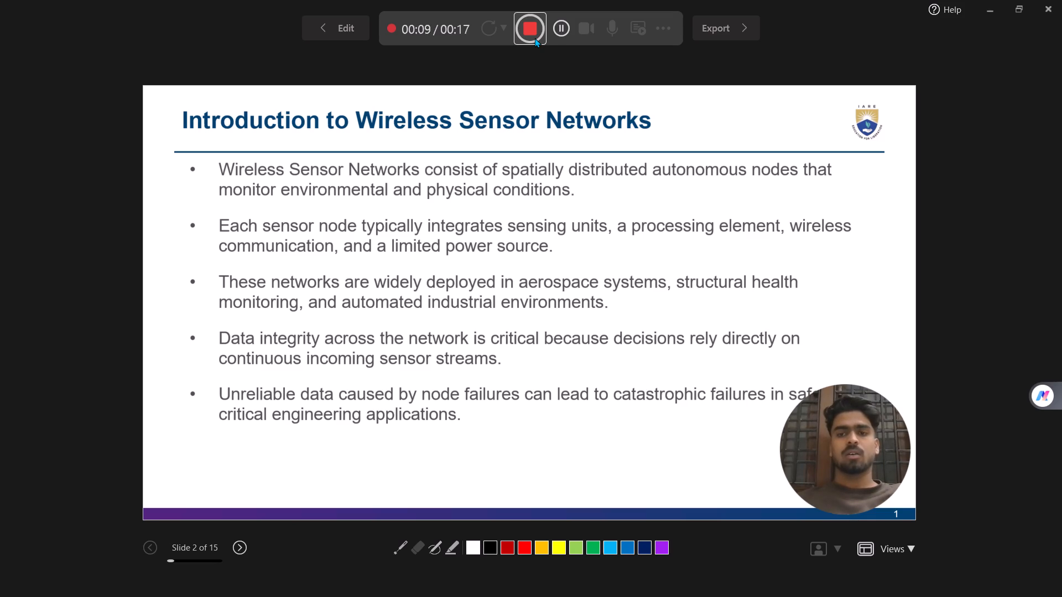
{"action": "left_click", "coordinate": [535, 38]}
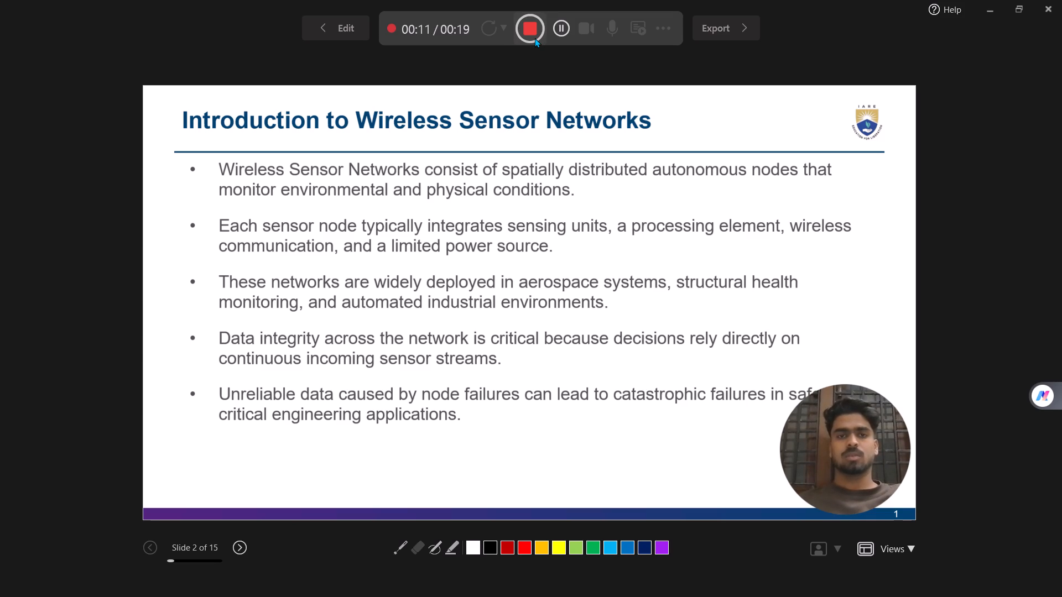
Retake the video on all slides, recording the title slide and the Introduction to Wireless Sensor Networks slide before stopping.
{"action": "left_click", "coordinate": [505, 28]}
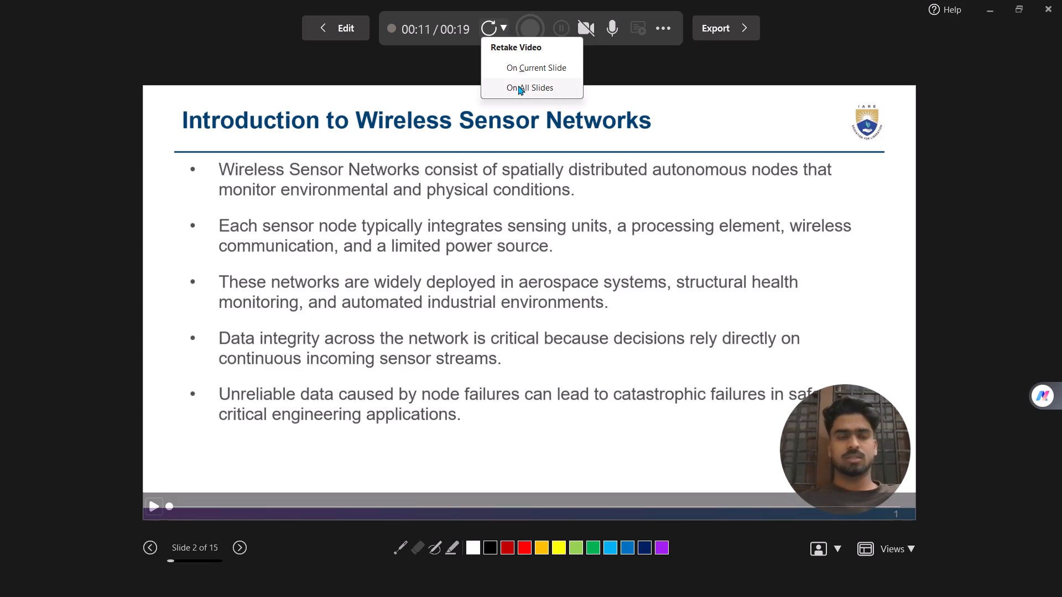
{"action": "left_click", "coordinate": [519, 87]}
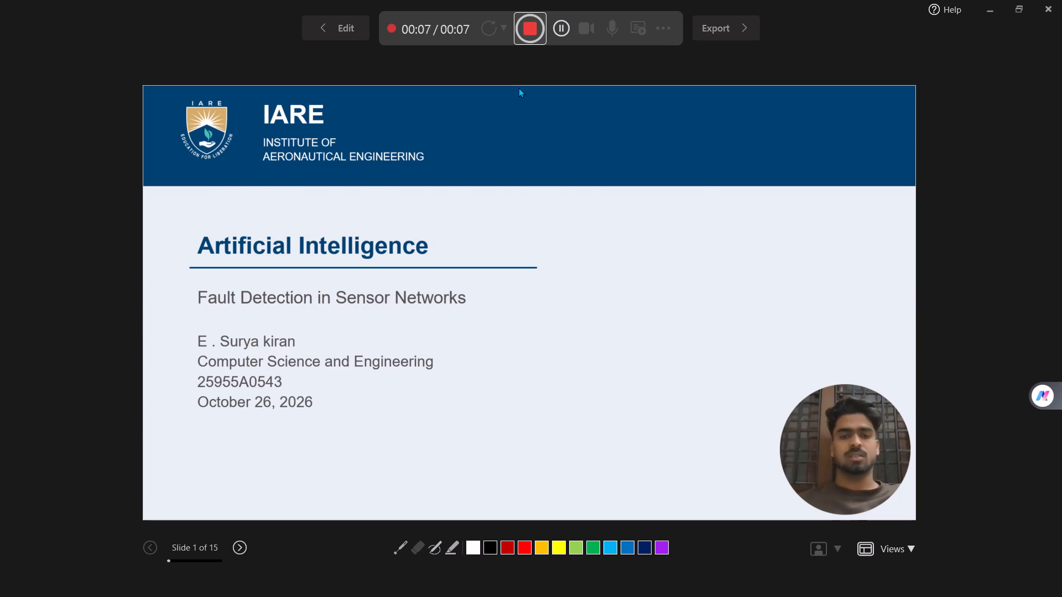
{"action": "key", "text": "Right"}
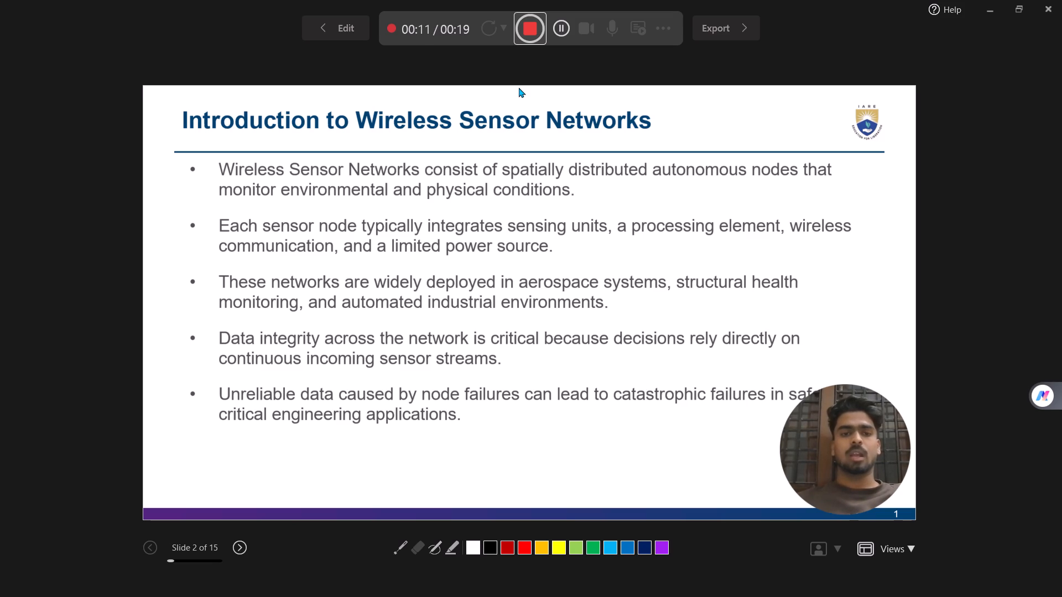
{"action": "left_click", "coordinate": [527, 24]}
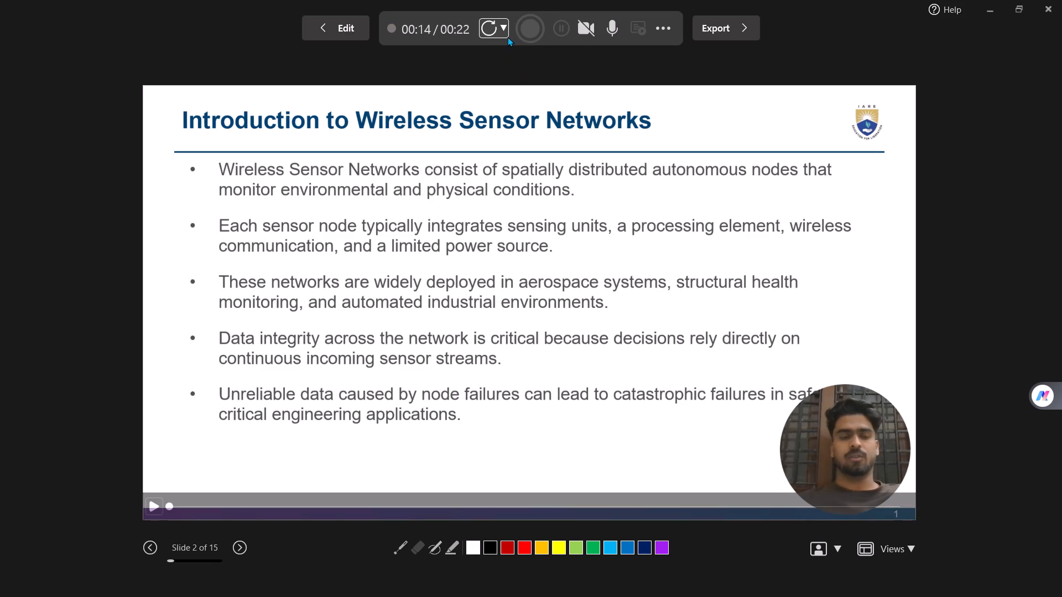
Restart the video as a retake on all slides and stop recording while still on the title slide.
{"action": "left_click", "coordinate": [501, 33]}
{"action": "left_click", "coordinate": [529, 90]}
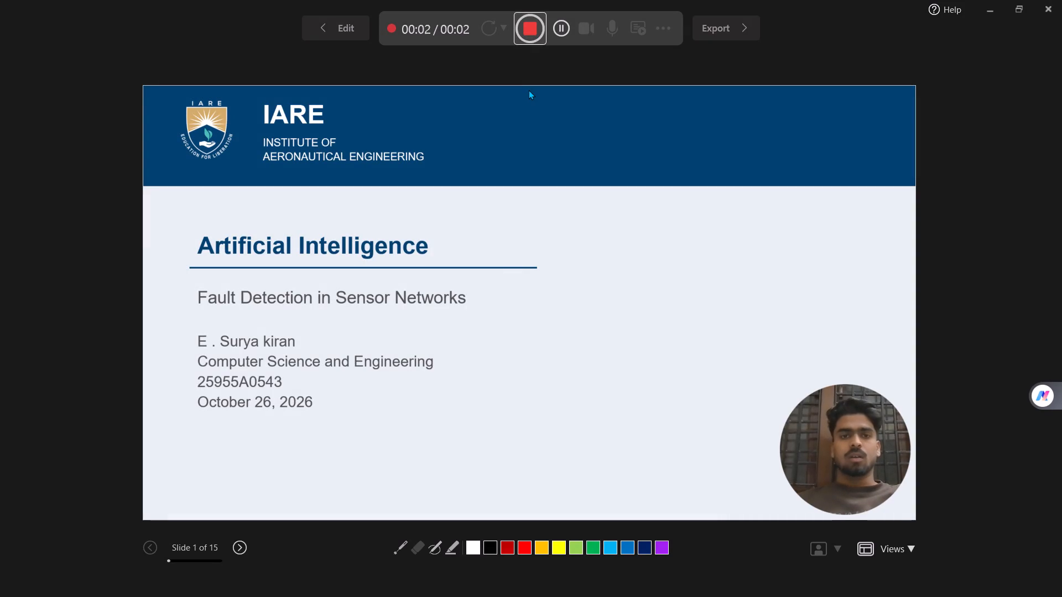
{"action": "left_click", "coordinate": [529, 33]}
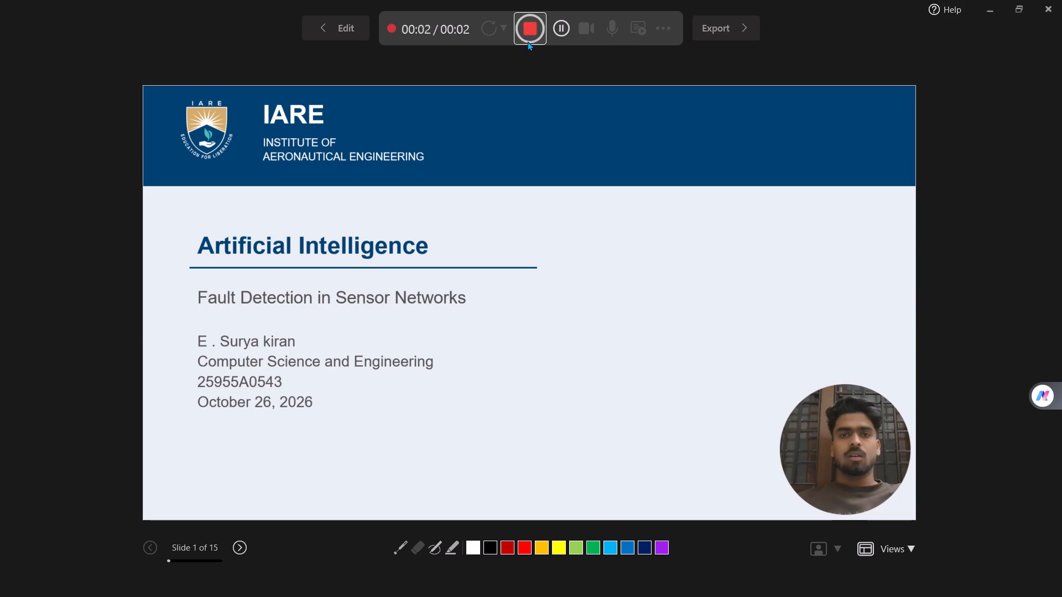
Retake the video on all slides, presenting the title slide and advancing to Introduction to Wireless Sensor Networks while recording.
{"action": "left_click", "coordinate": [505, 28]}
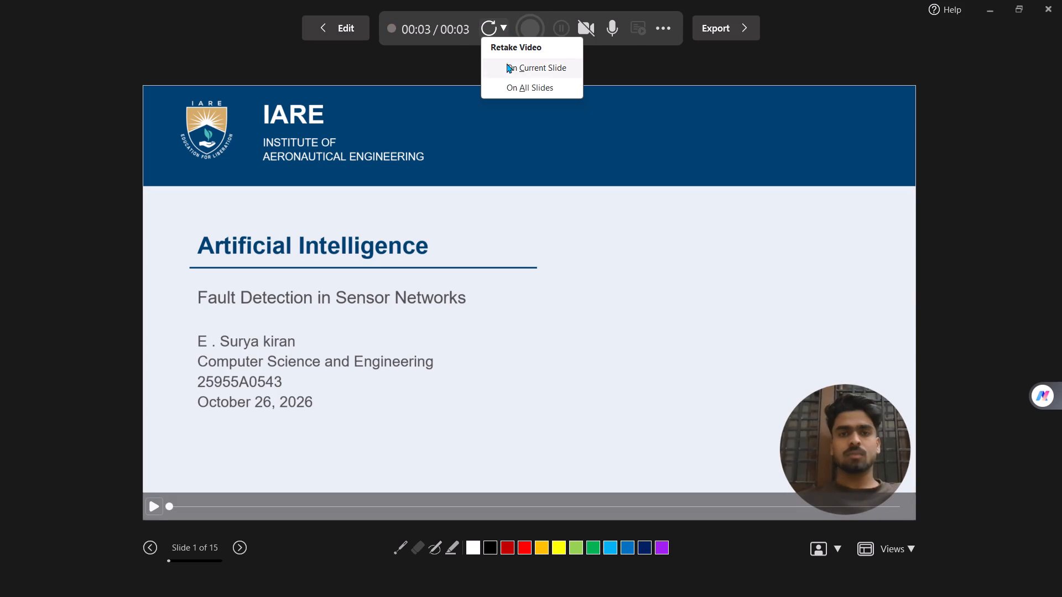
{"action": "left_click", "coordinate": [511, 85]}
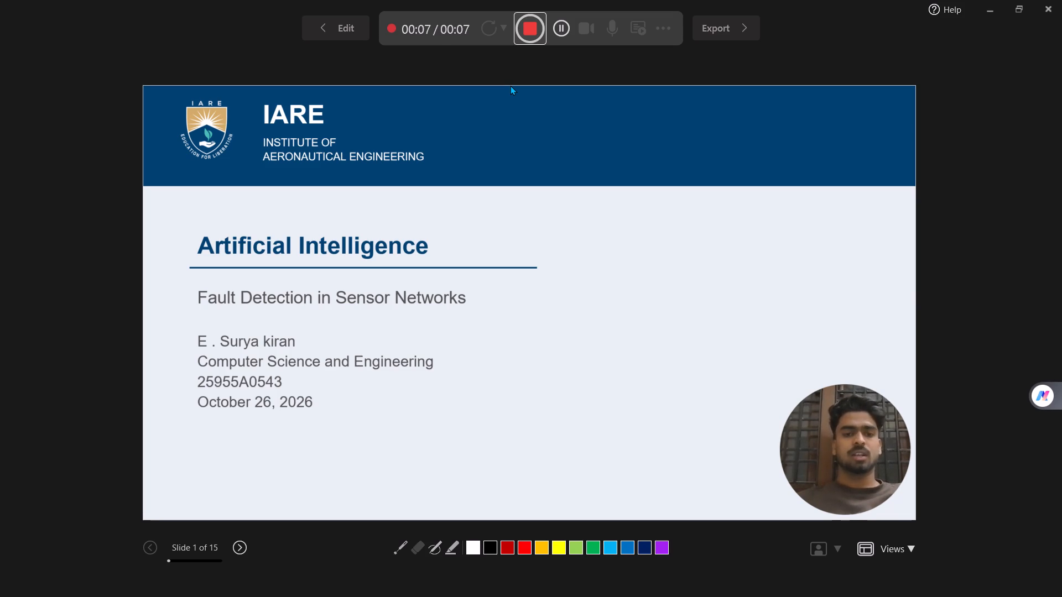
{"action": "key", "text": "Right"}
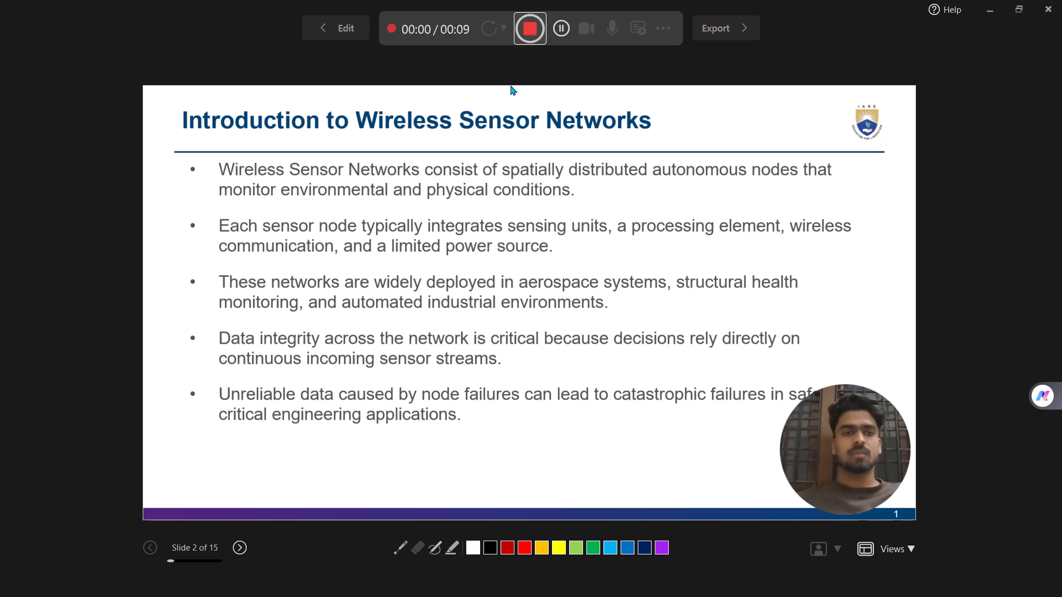
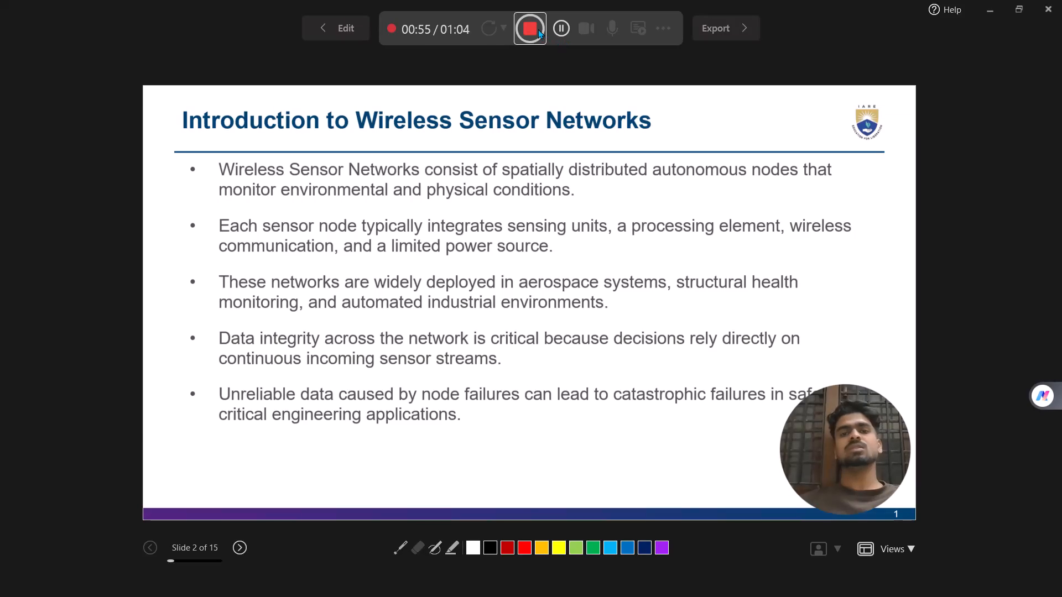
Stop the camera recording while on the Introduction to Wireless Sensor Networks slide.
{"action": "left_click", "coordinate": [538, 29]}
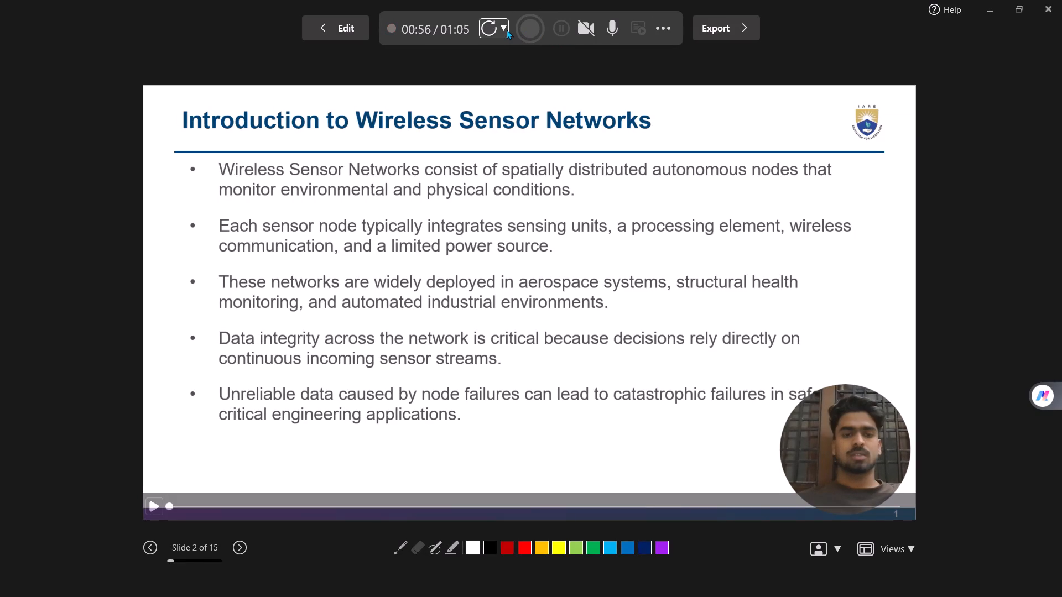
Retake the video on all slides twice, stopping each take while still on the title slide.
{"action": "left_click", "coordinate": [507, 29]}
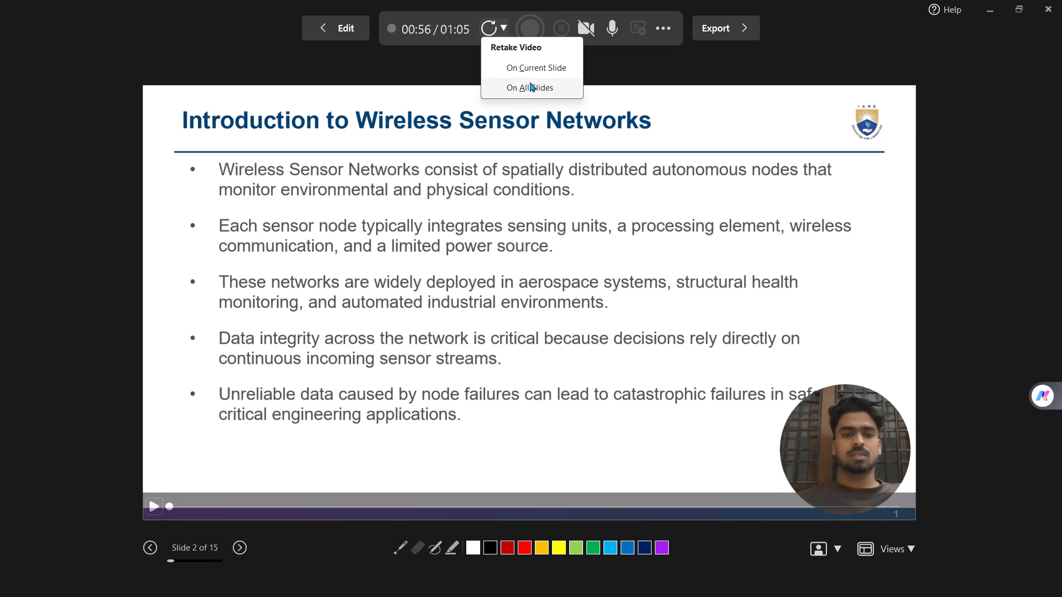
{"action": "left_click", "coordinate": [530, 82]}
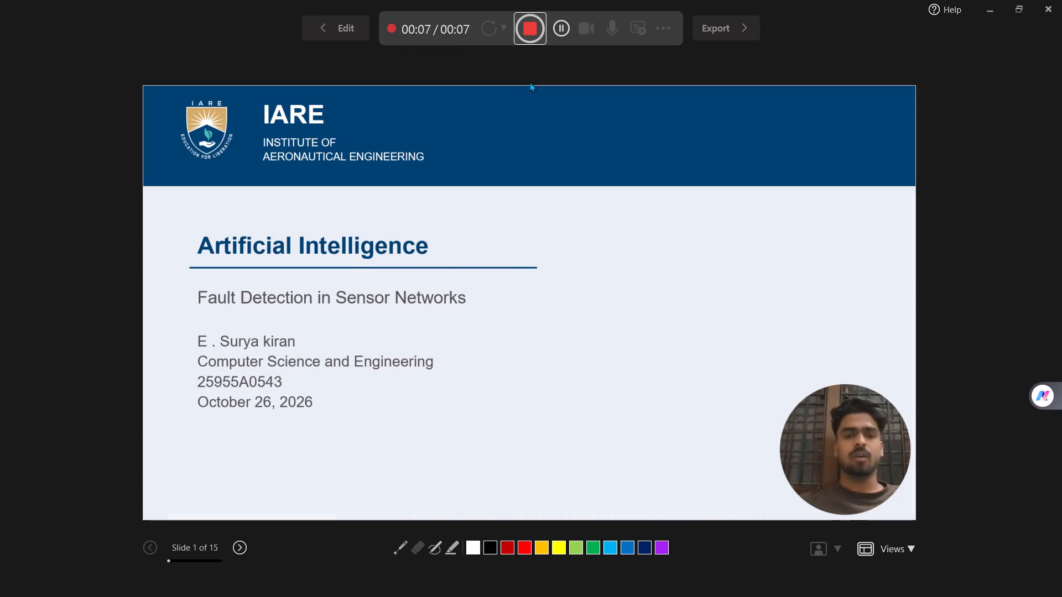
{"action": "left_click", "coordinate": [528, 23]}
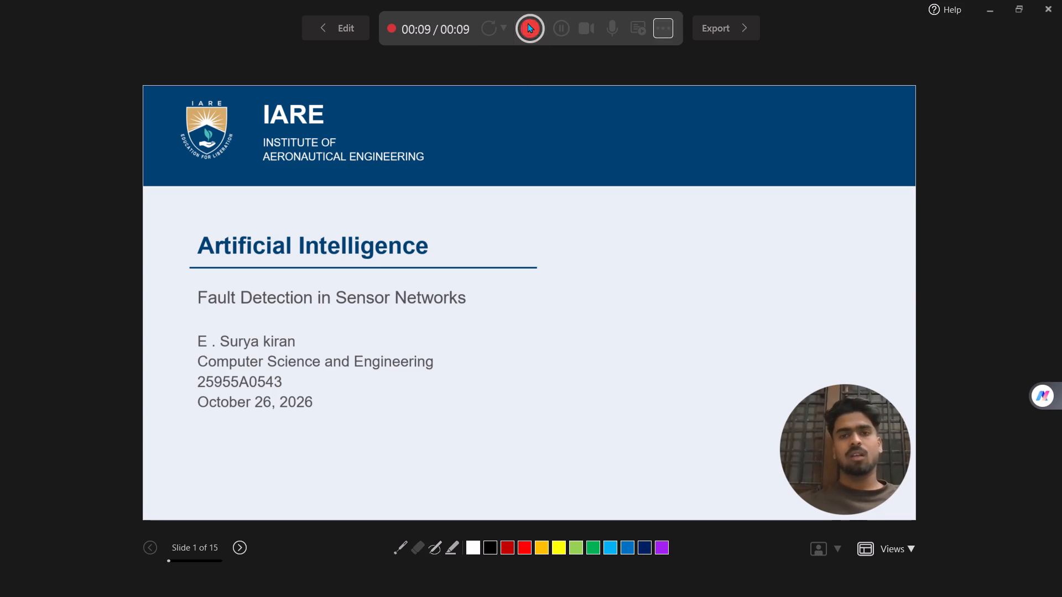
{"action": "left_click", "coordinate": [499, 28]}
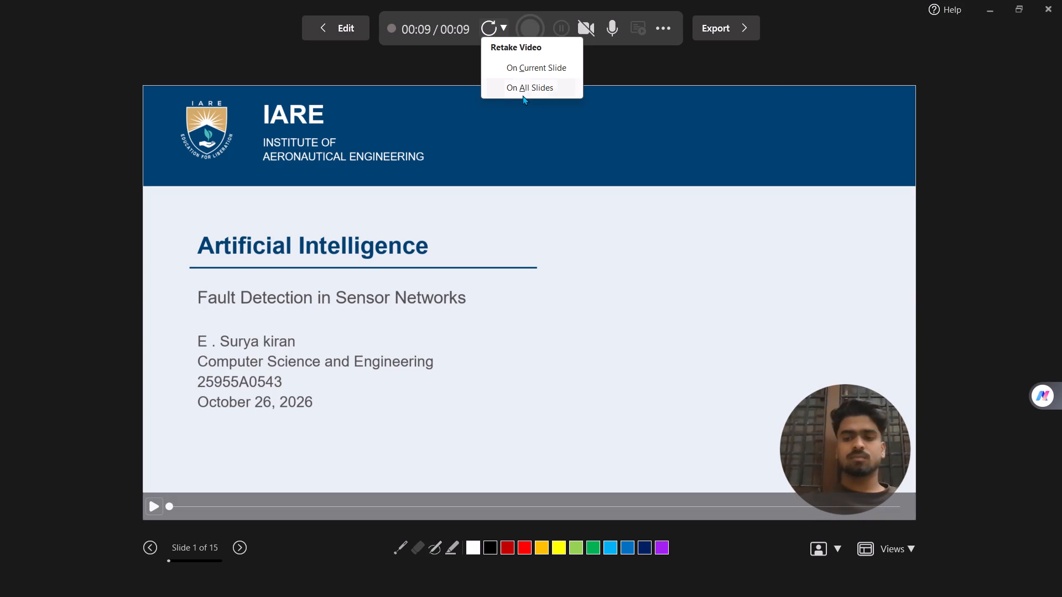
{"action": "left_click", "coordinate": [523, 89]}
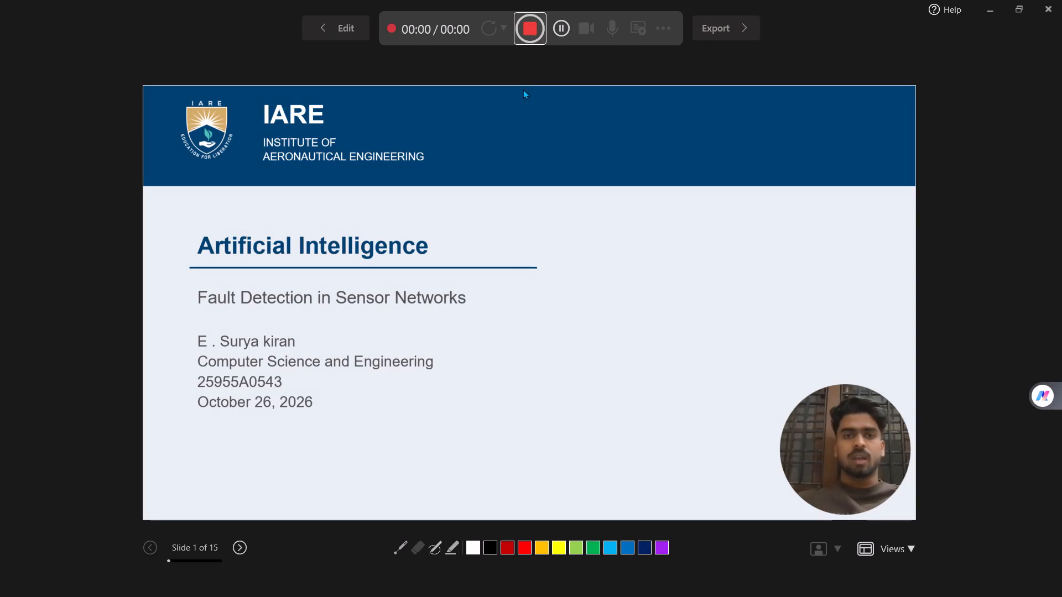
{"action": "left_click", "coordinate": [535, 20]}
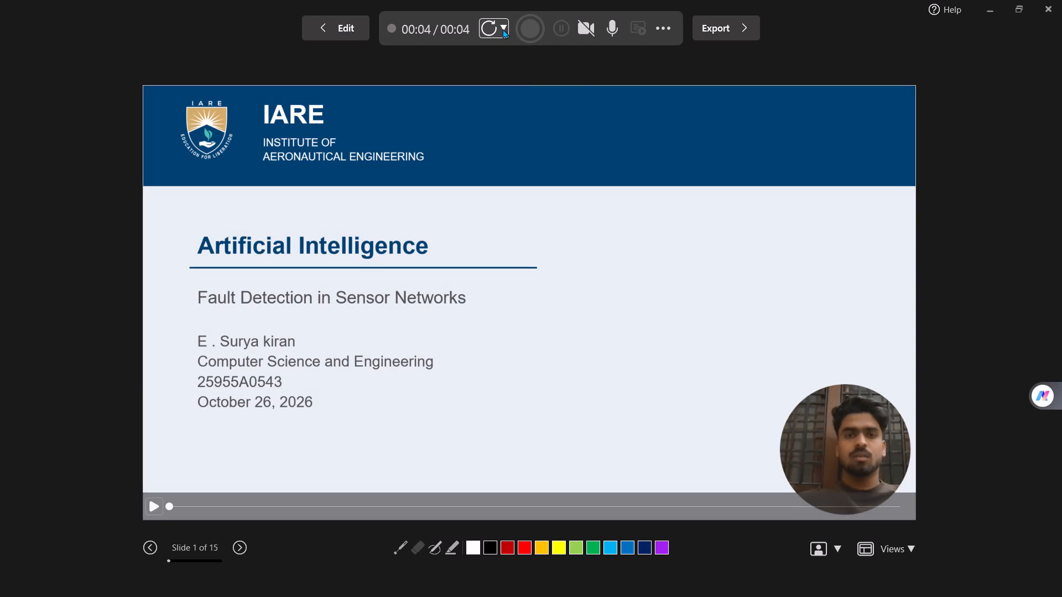
Retake the video on all slides once more and stop the recording on the title slide.
{"action": "left_click", "coordinate": [503, 29]}
{"action": "left_click", "coordinate": [535, 81]}
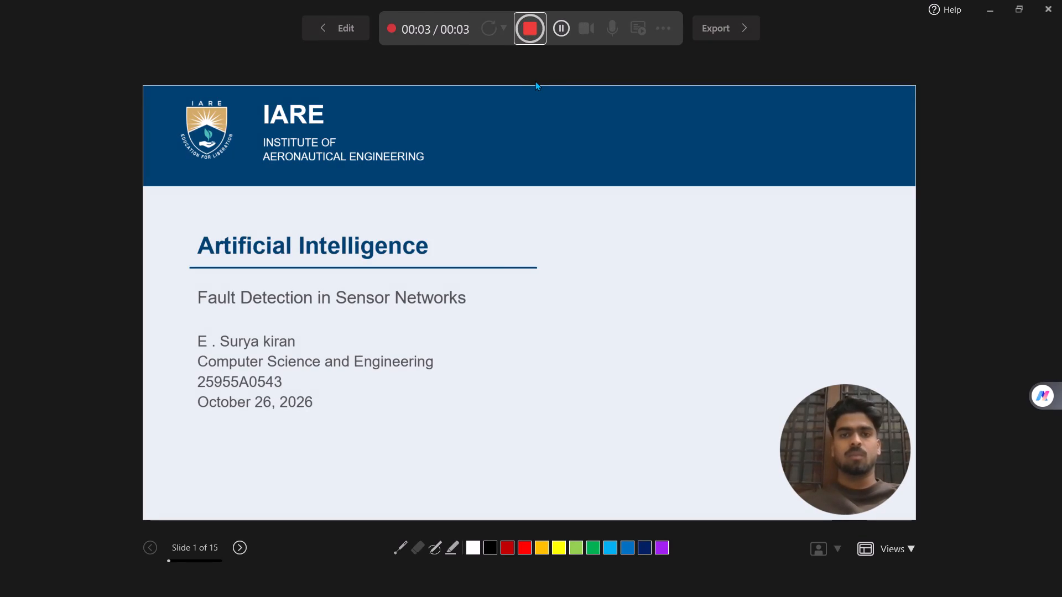
{"action": "left_click", "coordinate": [520, 29]}
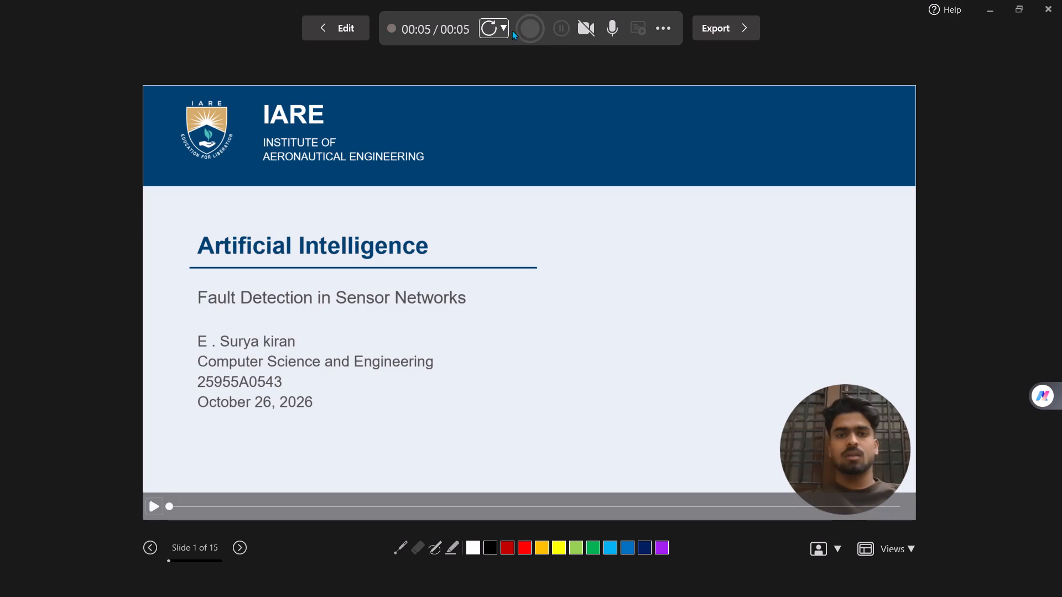
Retake the video on all slides and, while recording, advance from the title slide to the Introduction to Wireless Sensor Networks slide.
{"action": "left_click", "coordinate": [504, 27]}
{"action": "left_click", "coordinate": [504, 83]}
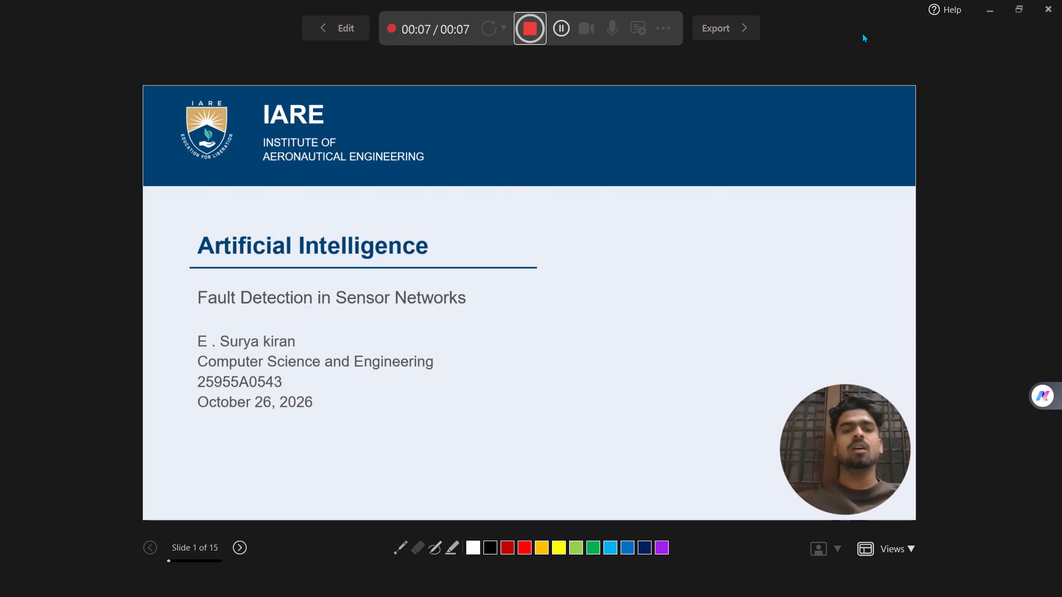
{"action": "key", "text": "Right"}
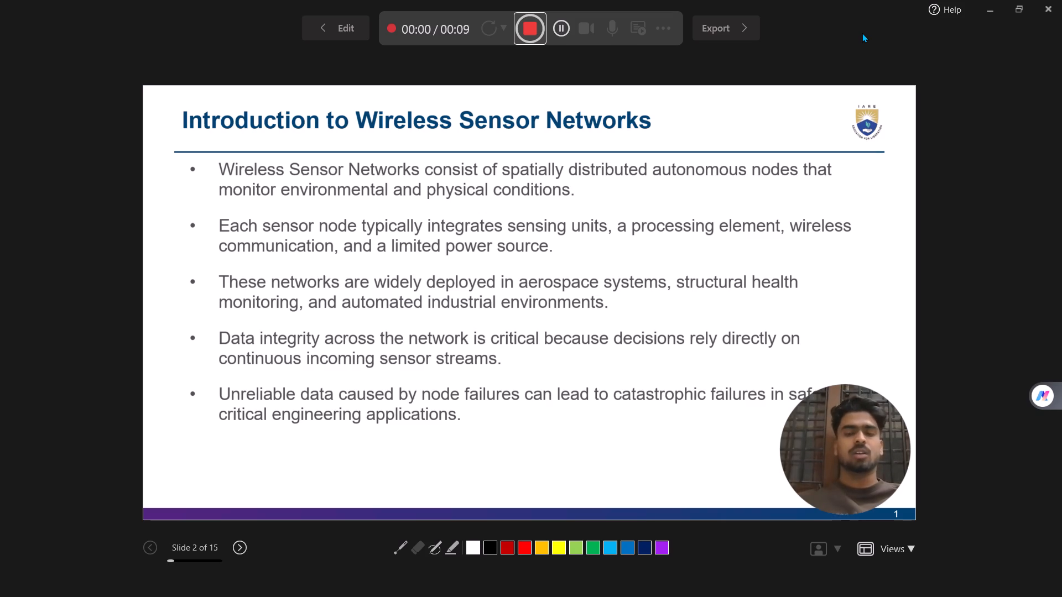
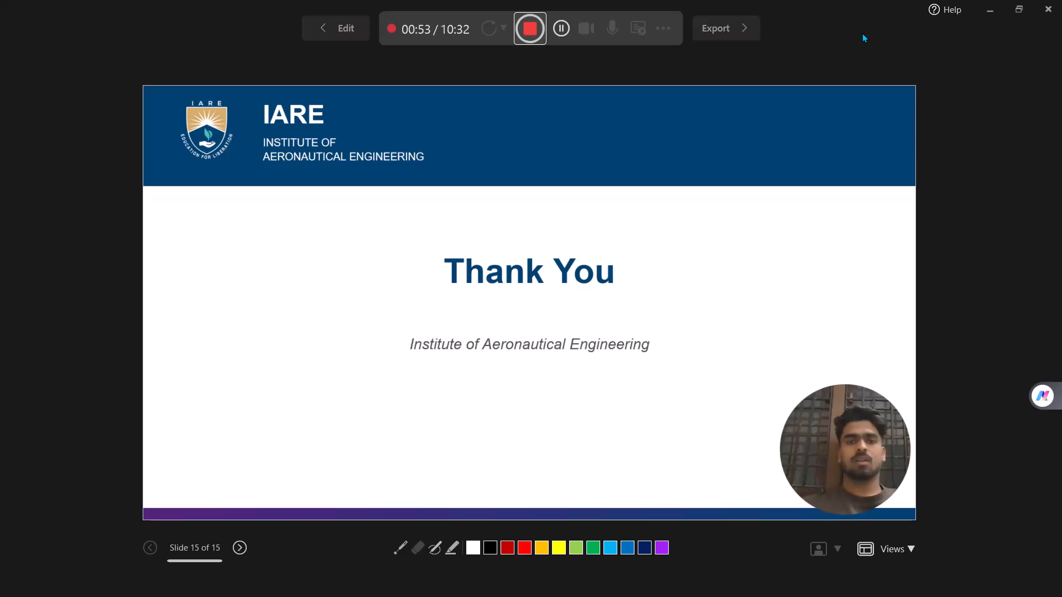
Stop the camera recording on the closing Thank You slide.
{"action": "left_click", "coordinate": [520, 27]}
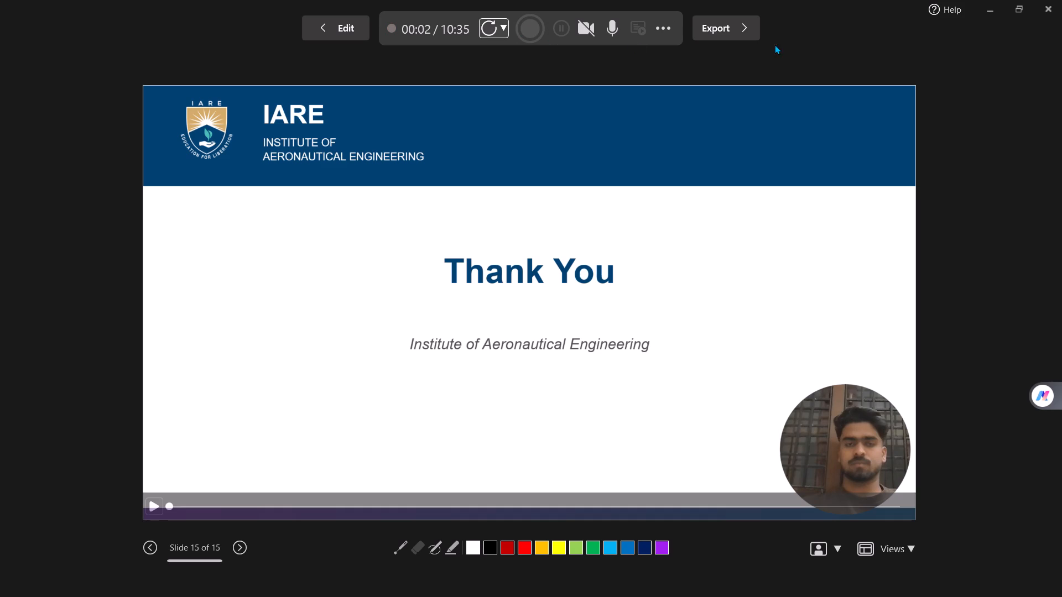
Export the recorded presentation to Documents as a Full HD MPEG-4 video named ai 43, using recorded timings and narrations.
{"action": "left_click", "coordinate": [741, 20]}
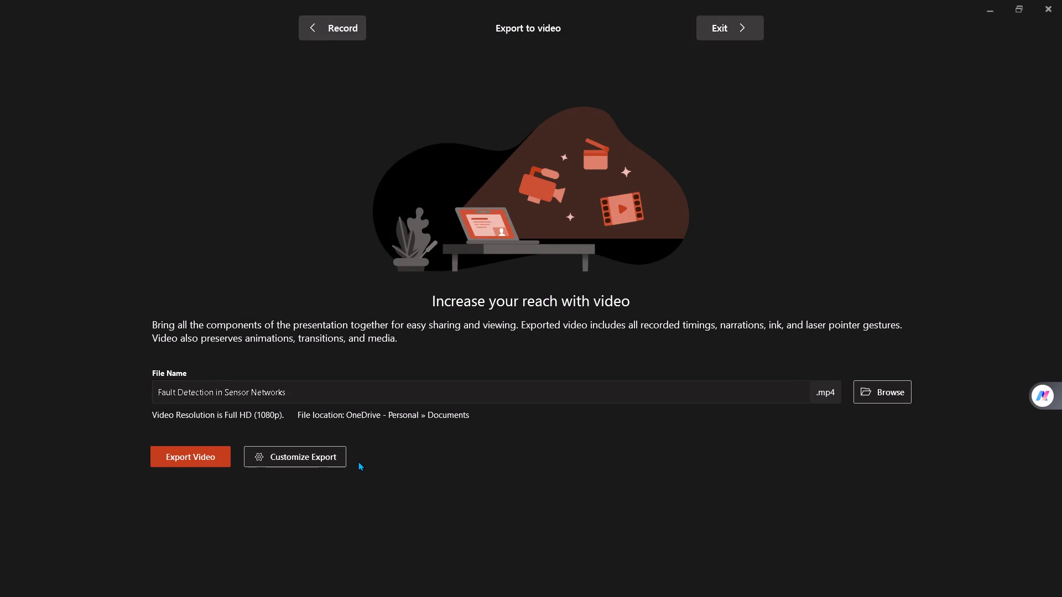
{"action": "left_click", "coordinate": [320, 462]}
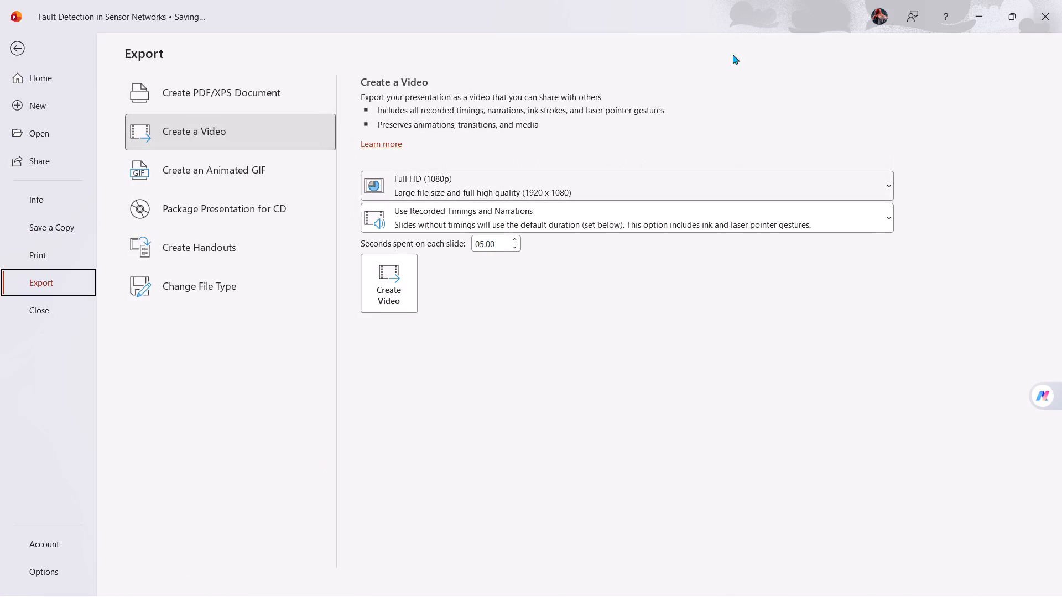
{"action": "left_click", "coordinate": [401, 291]}
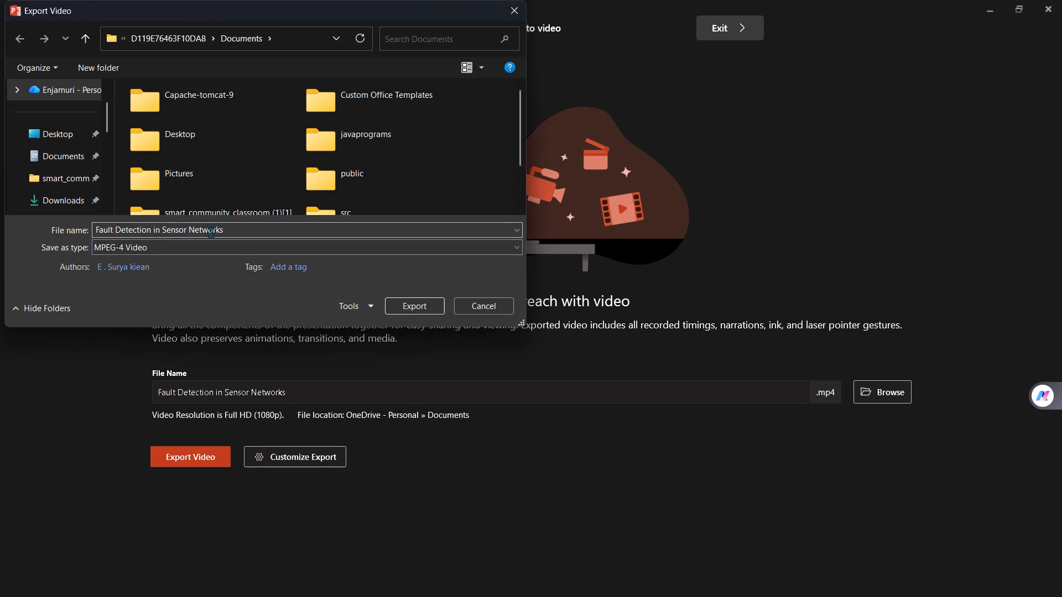
{"action": "double_click", "coordinate": [211, 232]}
{"action": "key", "text": "equal"}
{"action": "key", "text": "BackSpace"}
{"action": "key", "text": "BackSpace"}
{"action": "key", "text": "BackSpace"}
{"action": "key", "text": "BackSpace"}
{"action": "key", "text": "BackSpace"}
{"action": "key", "text": "BackSpace"}
{"action": "key", "text": "BackSpace"}
{"action": "key", "text": "BackSpace"}
{"action": "key", "text": "BackSpace"}
{"action": "key", "text": "BackSpace"}
{"action": "key", "text": "BackSpace"}
{"action": "key", "text": "BackSpace"}
{"action": "key", "text": "BackSpace"}
{"action": "key", "text": "BackSpace"}
{"action": "key", "text": "BackSpace"}
{"action": "key", "text": "BackSpace"}
{"action": "key", "text": "BackSpace"}
{"action": "key", "text": "BackSpace"}
{"action": "key", "text": "BackSpace"}
{"action": "key", "text": "BackSpace"}
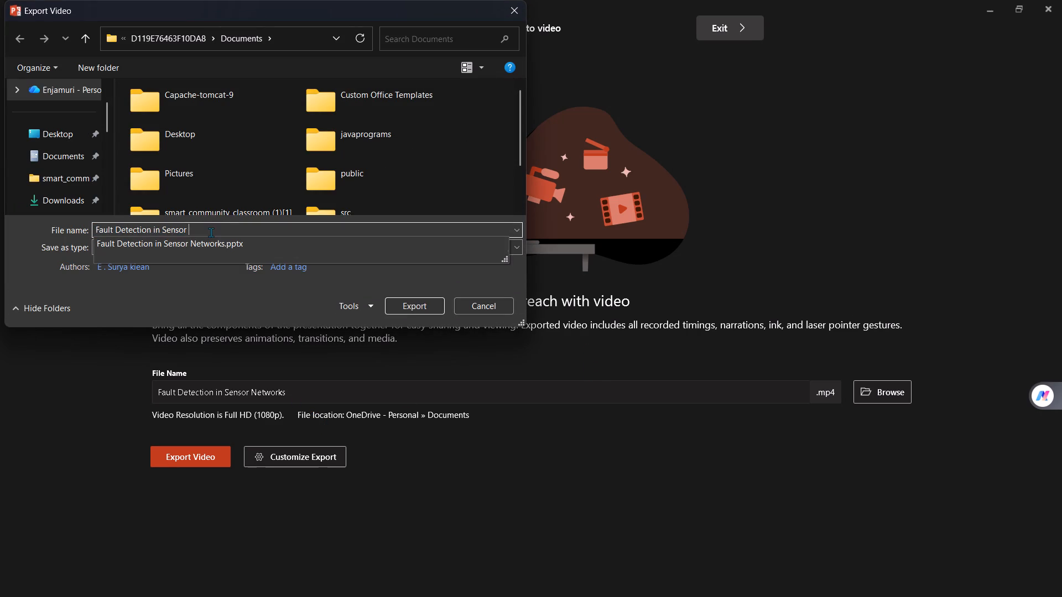
{"action": "type", "text": "ai"}
{"action": "key", "text": "space"}
{"action": "type", "text": "43"}
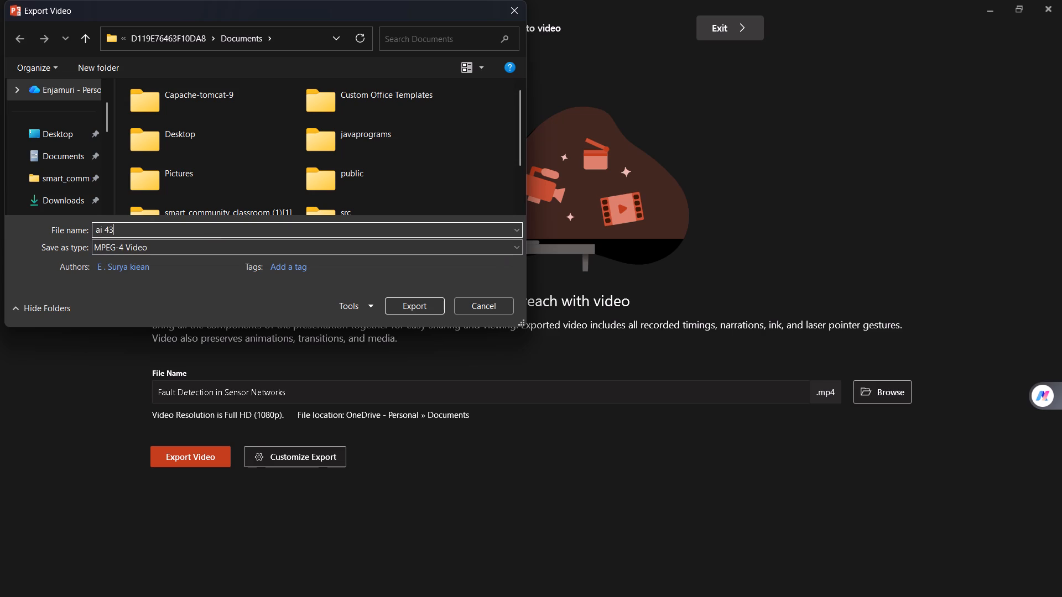
{"action": "left_click", "coordinate": [427, 305]}
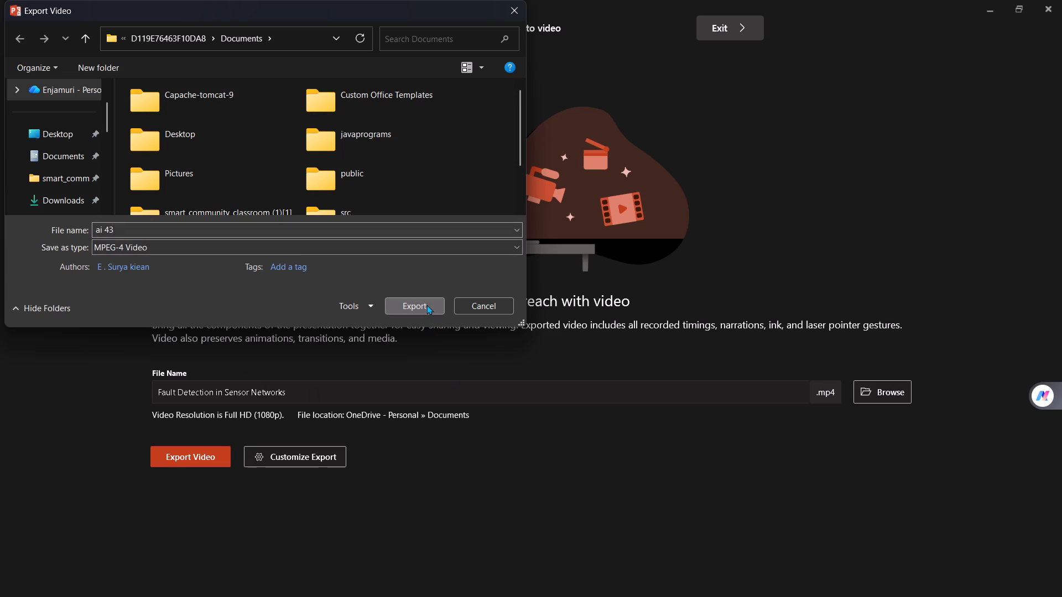
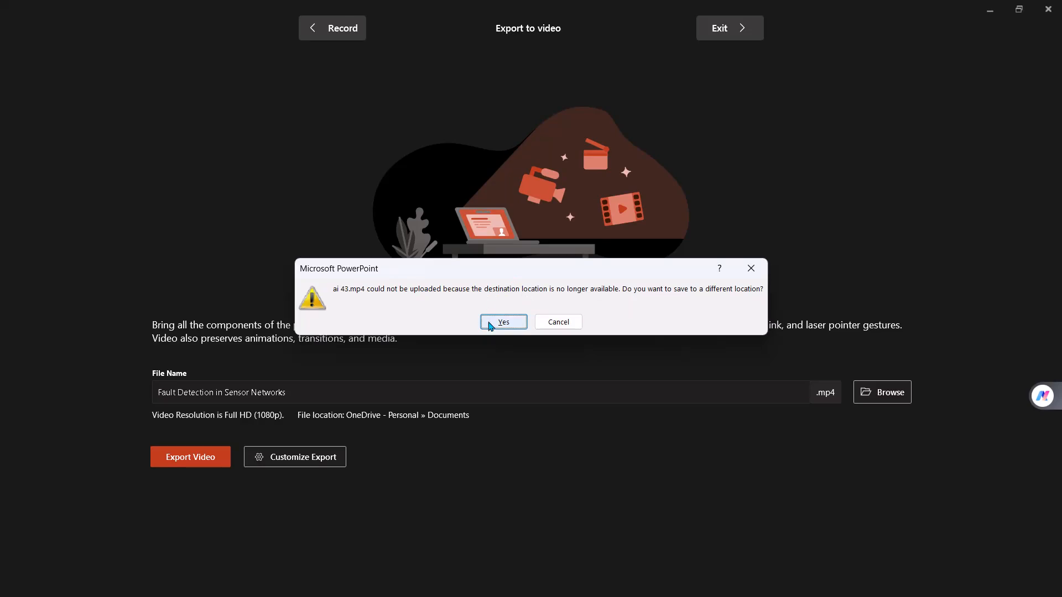
Save the video to a different location, exporting it to the Desktop folder as an MPEG-4 video named ai 43.
{"action": "left_click", "coordinate": [491, 322]}
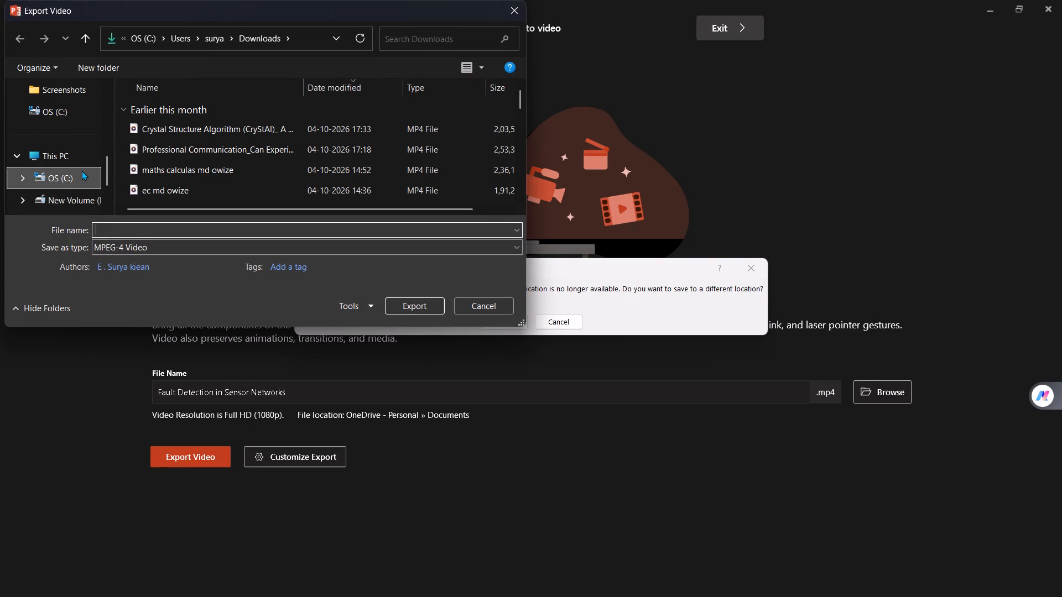
{"action": "scroll", "coordinate": [53, 121], "scroll_direction": "up", "scroll_amount": 3}
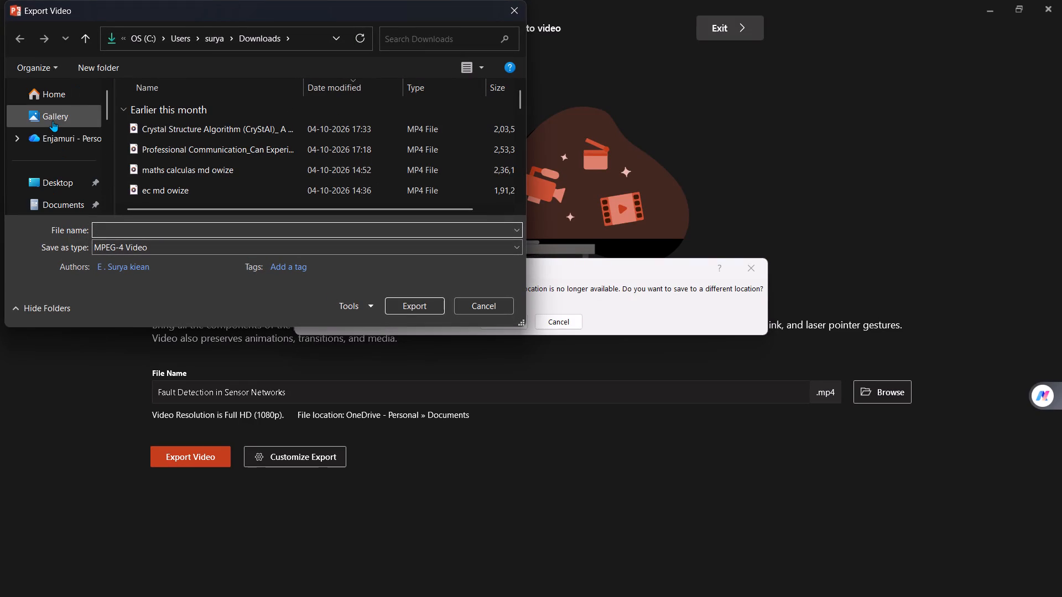
{"action": "scroll", "coordinate": [53, 121], "scroll_direction": "down", "scroll_amount": 1}
{"action": "scroll", "coordinate": [55, 129], "scroll_direction": "up", "scroll_amount": 2}
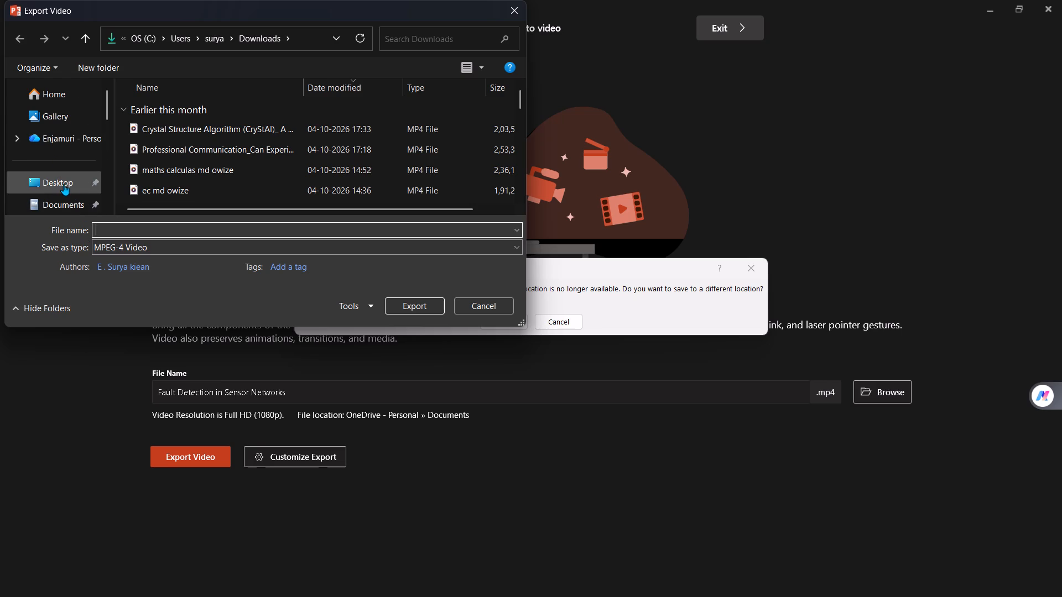
{"action": "left_click", "coordinate": [64, 184]}
{"action": "left_click", "coordinate": [111, 231]}
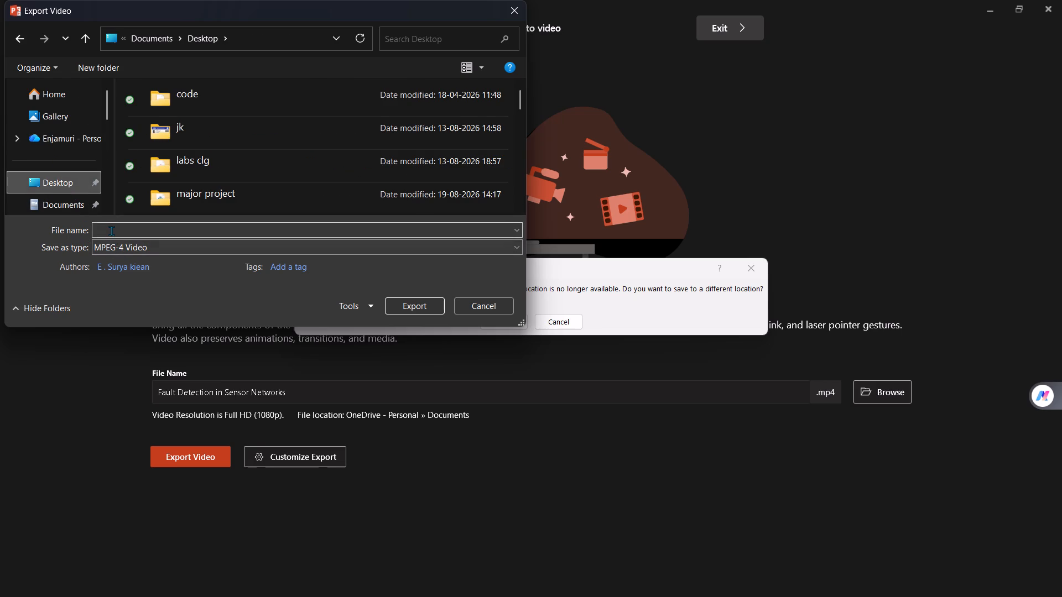
{"action": "type", "text": "ac"}
{"action": "key", "text": "BackSpace"}
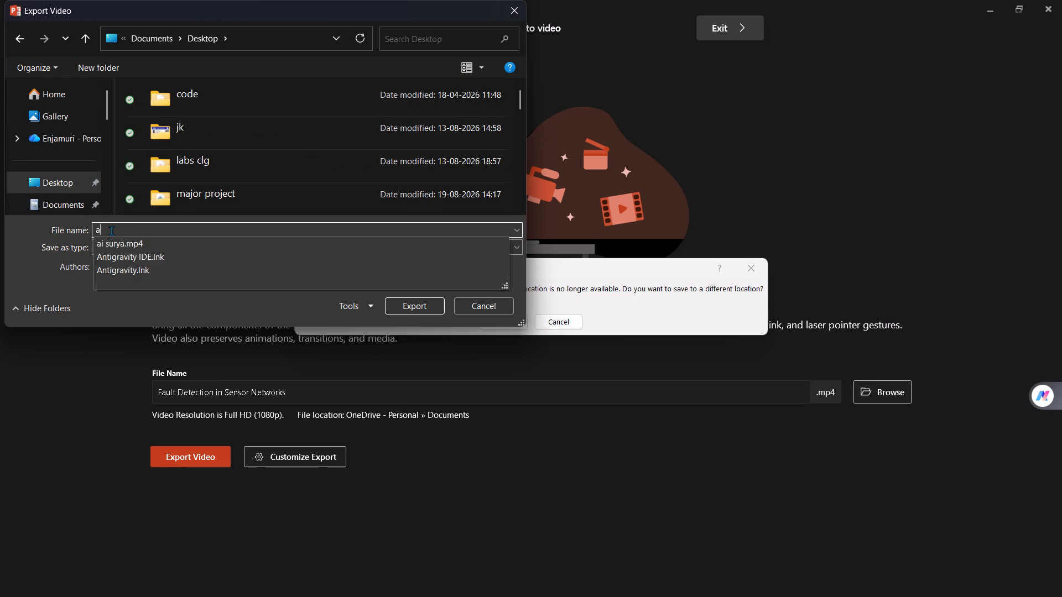
{"action": "key", "text": "BackSpace"}
{"action": "type", "text": "ai"}
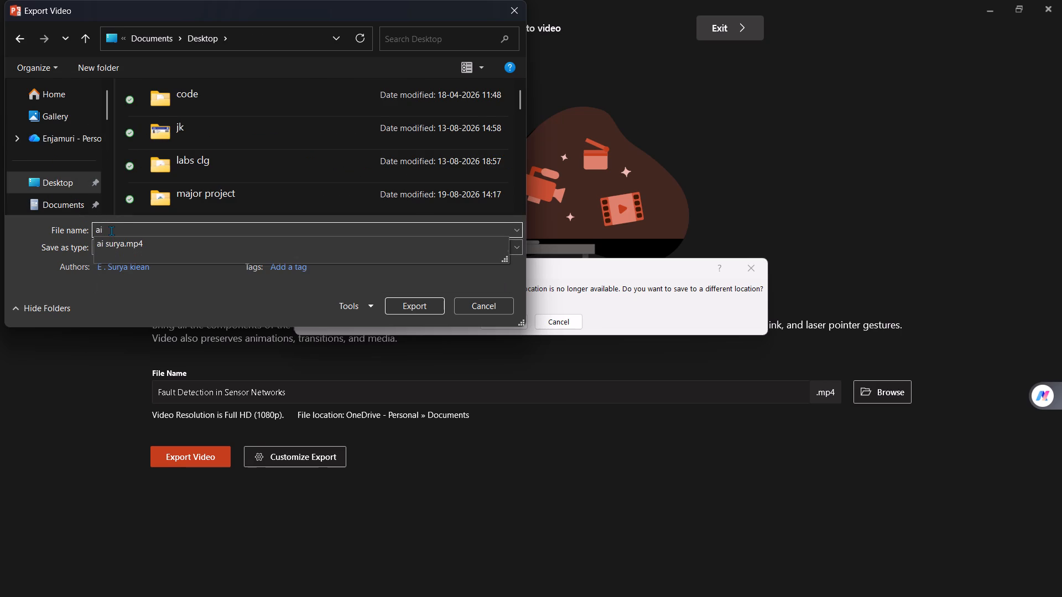
{"action": "key", "text": "space"}
{"action": "type", "text": "43"}
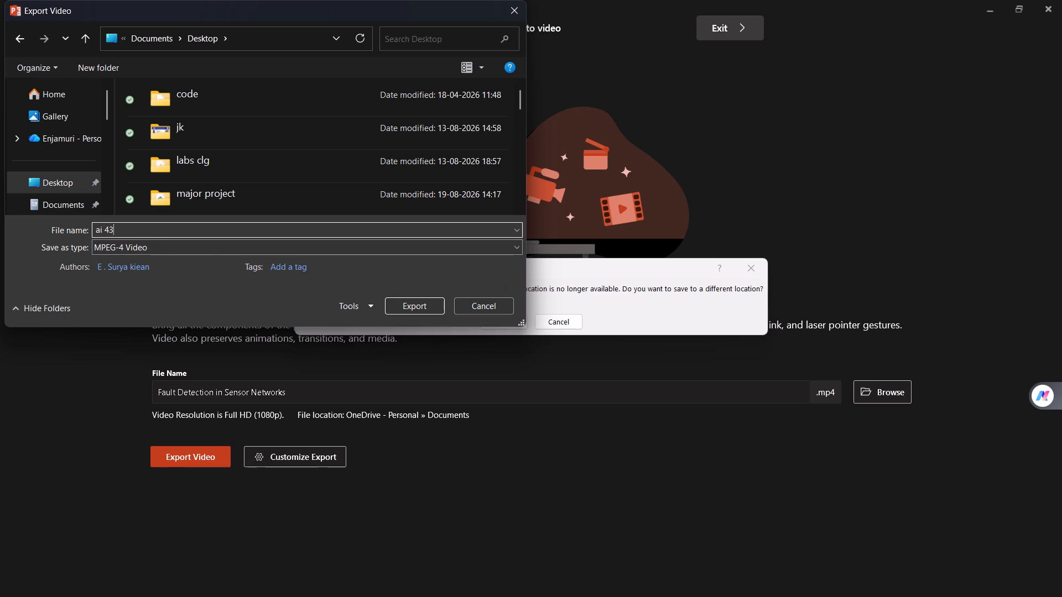
{"action": "left_click", "coordinate": [417, 306]}
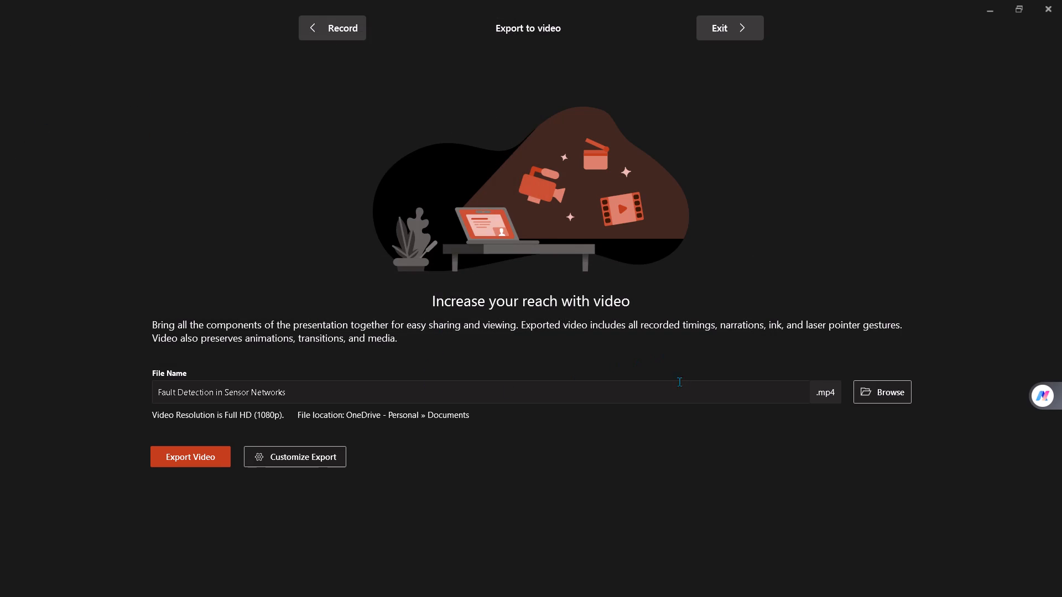
Replace the export file name Fault Detection in Sensor Networks with ai 43.
{"action": "double_click", "coordinate": [336, 396]}
{"action": "left_click", "coordinate": [336, 396]}
{"action": "key", "text": "BackSpace"}
{"action": "key", "text": "BackSpace"}
{"action": "key", "text": "BackSpace"}
{"action": "key", "text": "BackSpace"}
{"action": "key", "text": "BackSpace"}
{"action": "key", "text": "BackSpace"}
{"action": "key", "text": "BackSpace"}
{"action": "key", "text": "BackSpace"}
{"action": "key", "text": "BackSpace"}
{"action": "key", "text": "BackSpace"}
{"action": "key", "text": "BackSpace"}
{"action": "key", "text": "BackSpace"}
{"action": "key", "text": "BackSpace"}
{"action": "key", "text": "BackSpace"}
{"action": "key", "text": "BackSpace"}
{"action": "key", "text": "BackSpace"}
{"action": "key", "text": "BackSpace"}
{"action": "key", "text": "BackSpace"}
{"action": "key", "text": "BackSpace"}
{"action": "key", "text": "BackSpace"}
{"action": "type", "text": "ai 43"}
Choose the Documents folder as the export location for the MPEG-4 video ai 43.
{"action": "left_click", "coordinate": [894, 394]}
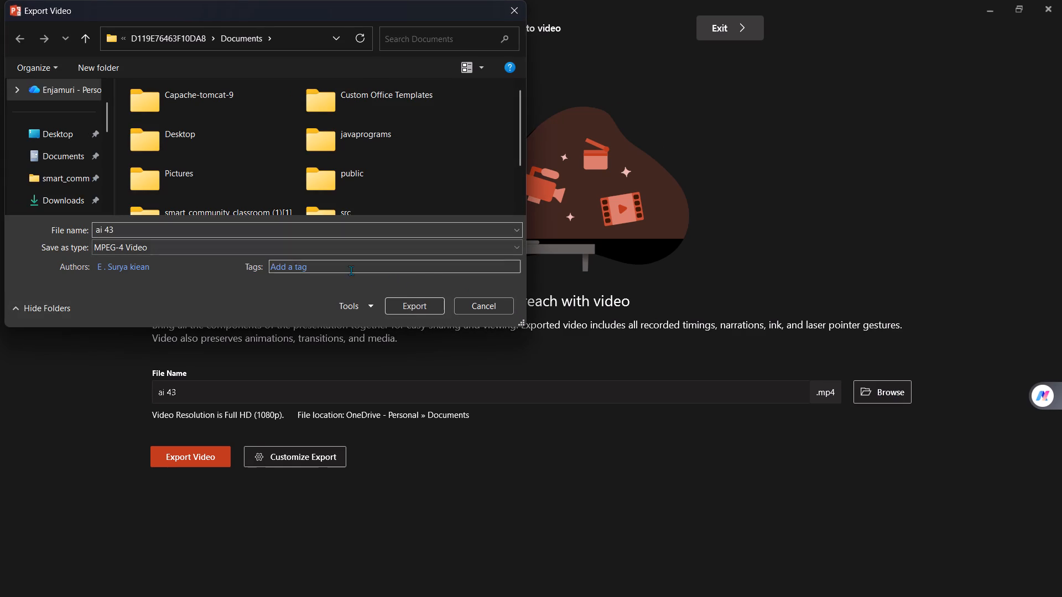
{"action": "left_click", "coordinate": [424, 310]}
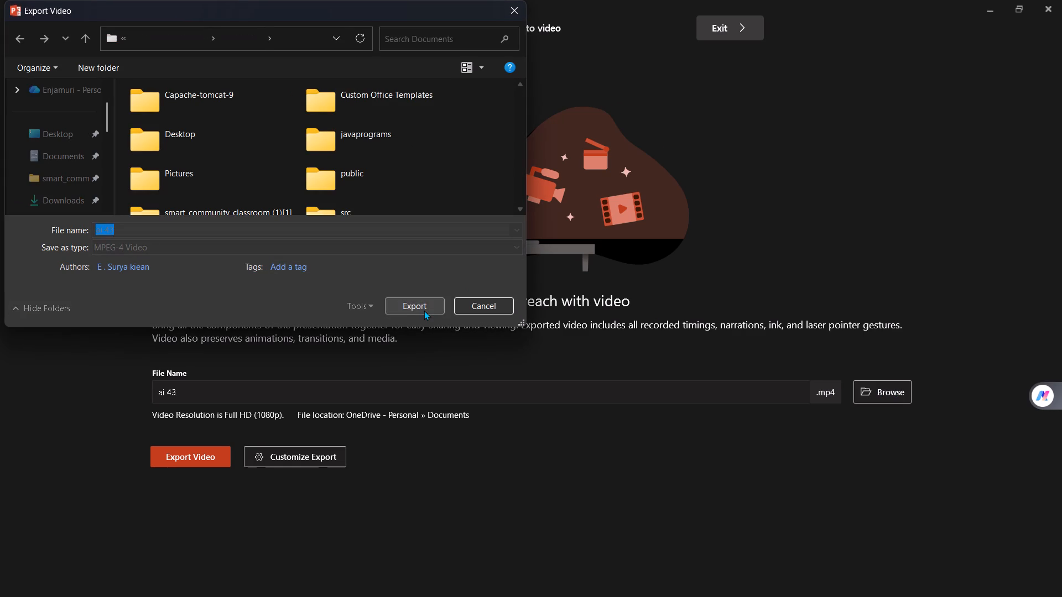
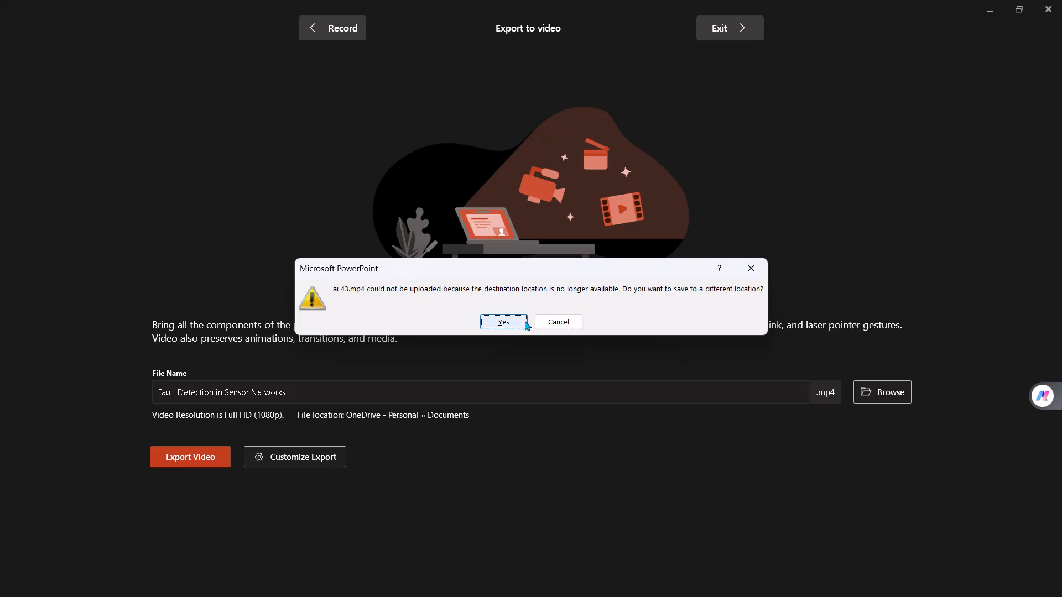
Decline saving the ai 43 video to a different location.
{"action": "left_click", "coordinate": [551, 323]}
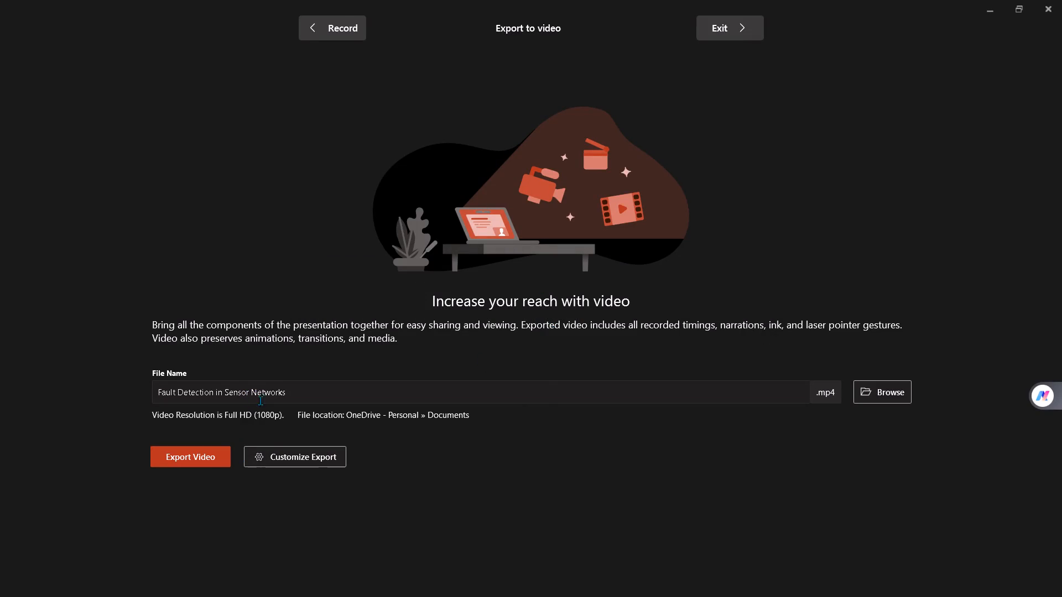
Create a Full HD (1080p) video with recorded timings and narrations through the customized export, naming the file ai 43.
{"action": "left_click", "coordinate": [314, 454]}
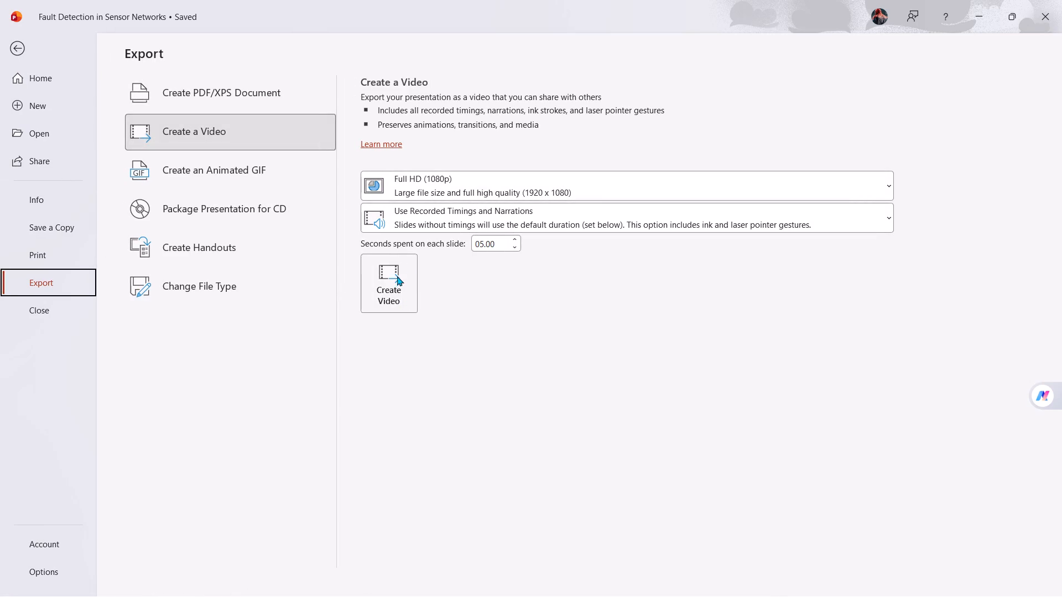
{"action": "left_click", "coordinate": [394, 280]}
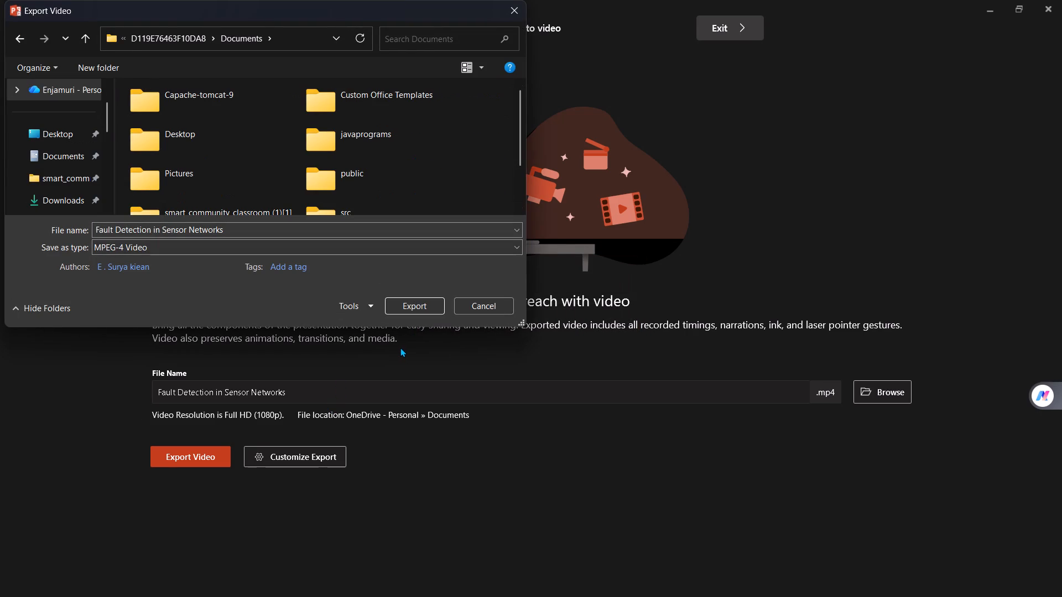
{"action": "double_click", "coordinate": [257, 229]}
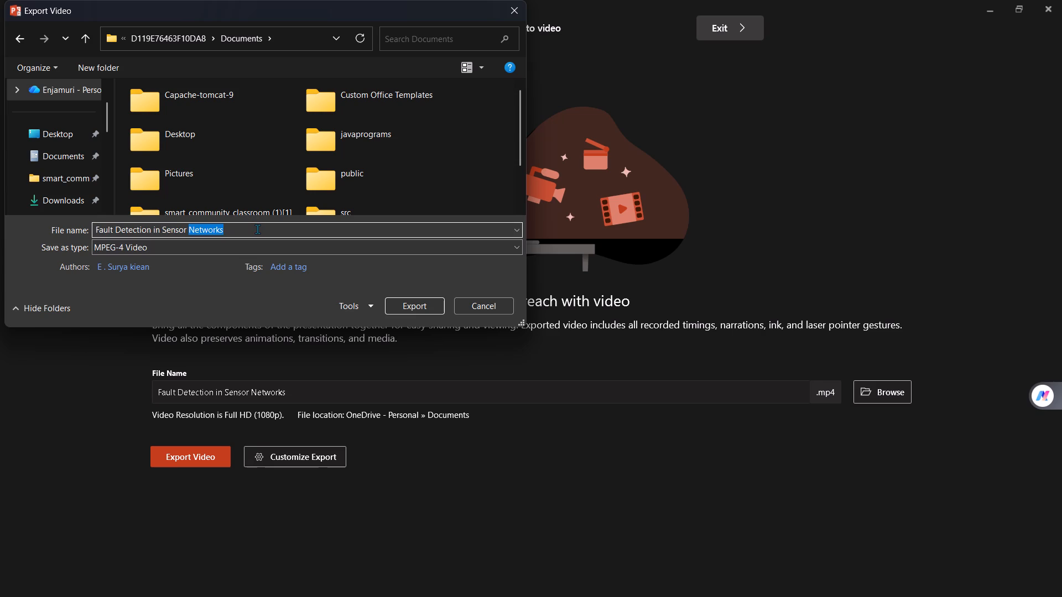
{"action": "key", "text": "BackSpace"}
{"action": "key", "text": "BackSpace"}
{"action": "key", "text": "BackSpace"}
{"action": "key", "text": "BackSpace"}
{"action": "key", "text": "BackSpace"}
{"action": "key", "text": "BackSpace"}
{"action": "key", "text": "BackSpace"}
{"action": "key", "text": "BackSpace"}
{"action": "key", "text": "BackSpace"}
{"action": "key", "text": "BackSpace"}
{"action": "key", "text": "BackSpace"}
{"action": "key", "text": "BackSpace"}
{"action": "key", "text": "BackSpace"}
{"action": "key", "text": "BackSpace"}
{"action": "key", "text": "BackSpace"}
{"action": "key", "text": "BackSpace"}
{"action": "key", "text": "BackSpace"}
{"action": "key", "text": "BackSpace"}
{"action": "key", "text": "BackSpace"}
{"action": "key", "text": "BackSpace"}
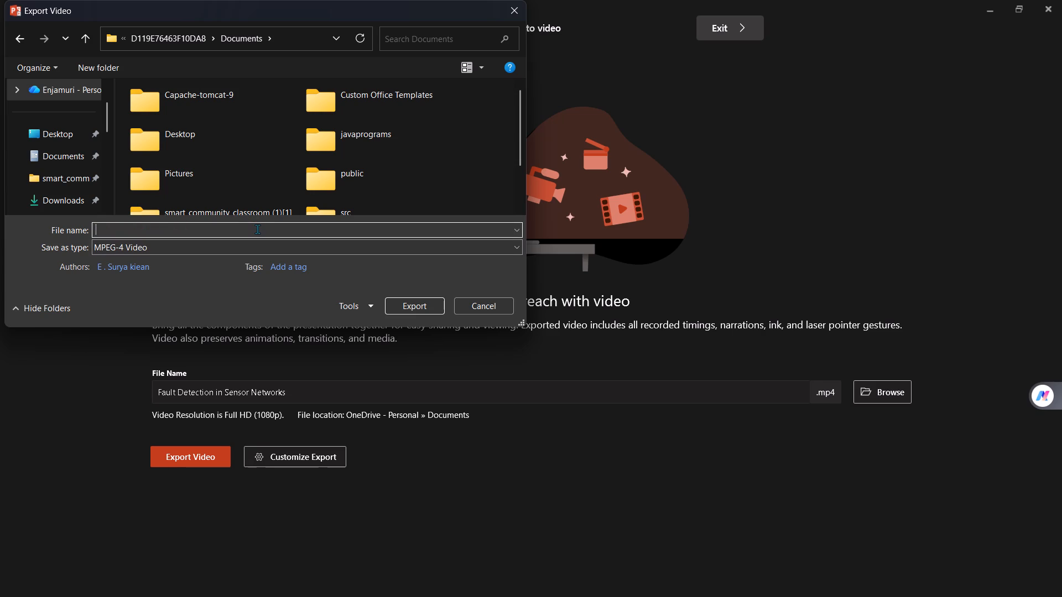
{"action": "type", "text": "ai 43"}
Export the MPEG-4 video ai 43 to the Desktop folder, replacing the existing file of the same name.
{"action": "left_click", "coordinate": [18, 139]}
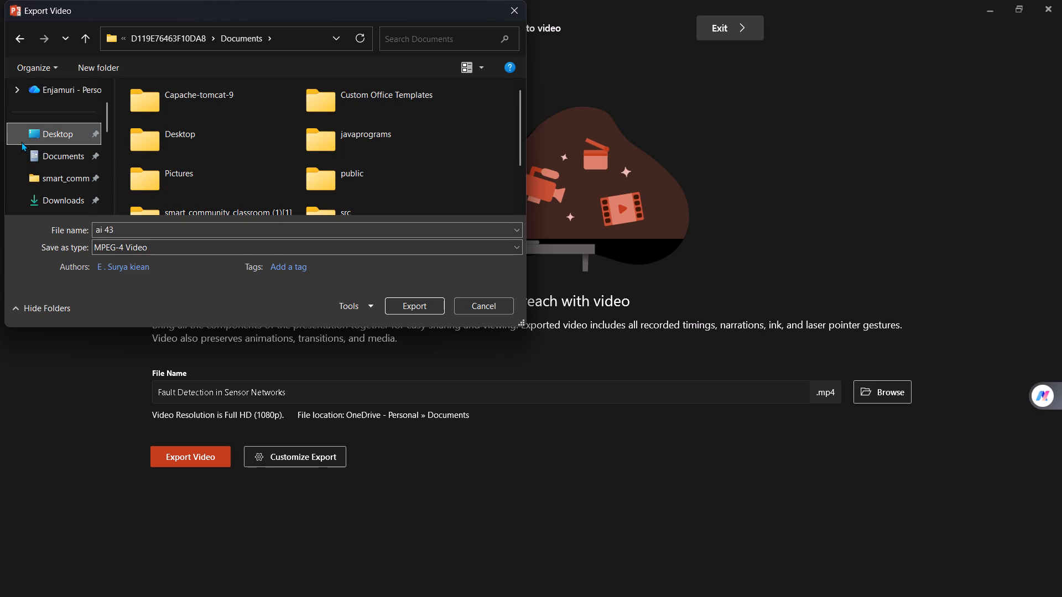
{"action": "left_click", "coordinate": [32, 143]}
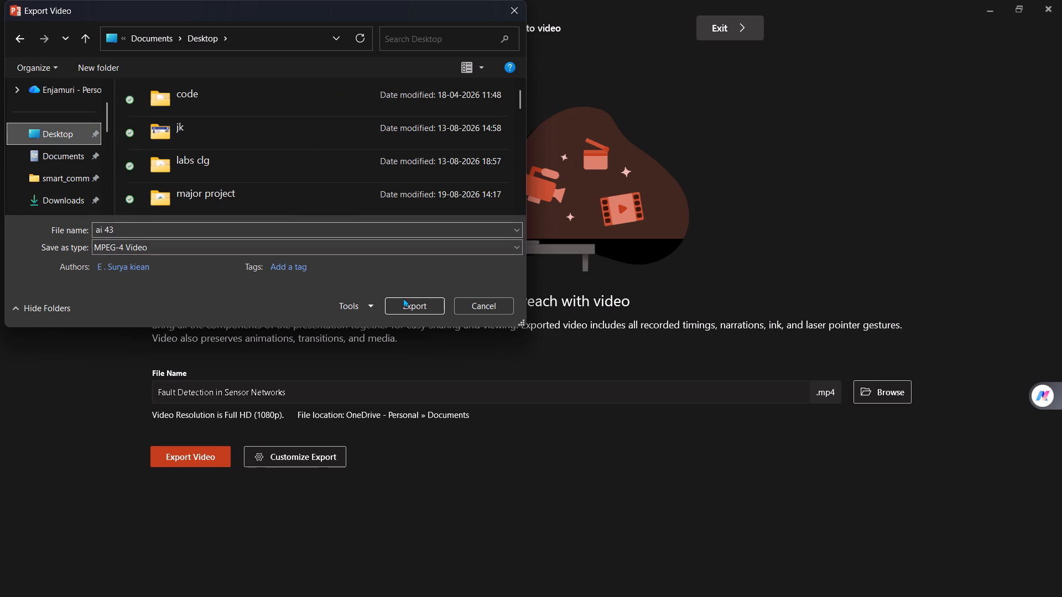
{"action": "left_click", "coordinate": [406, 304]}
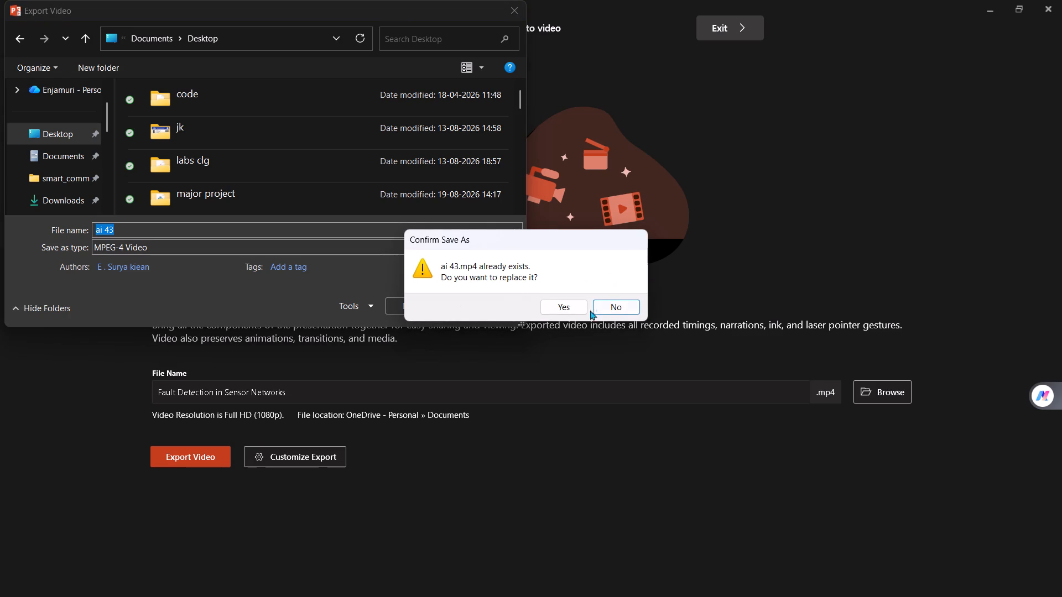
{"action": "left_click", "coordinate": [568, 308]}
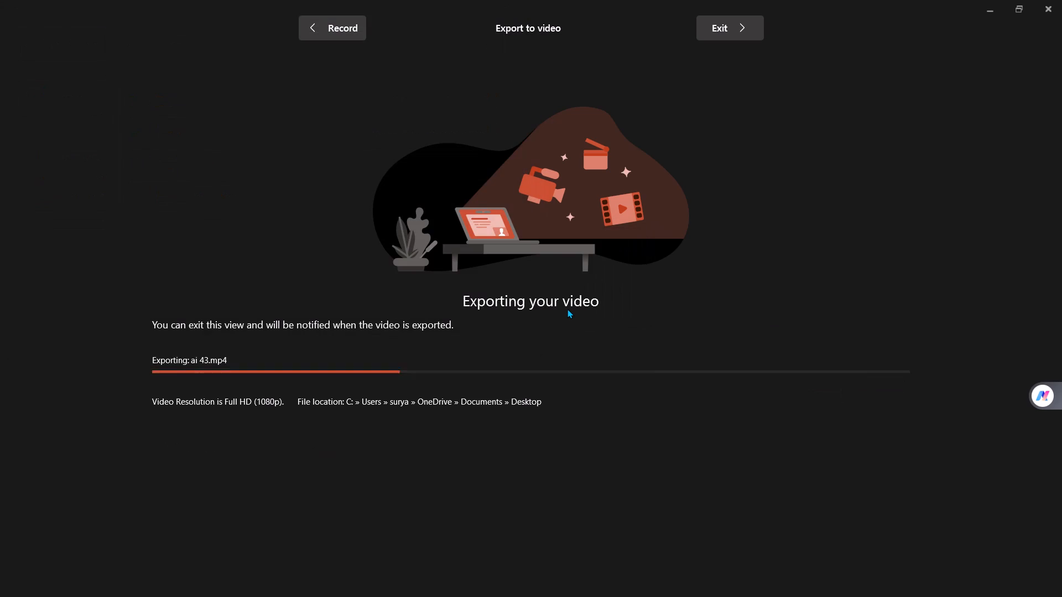